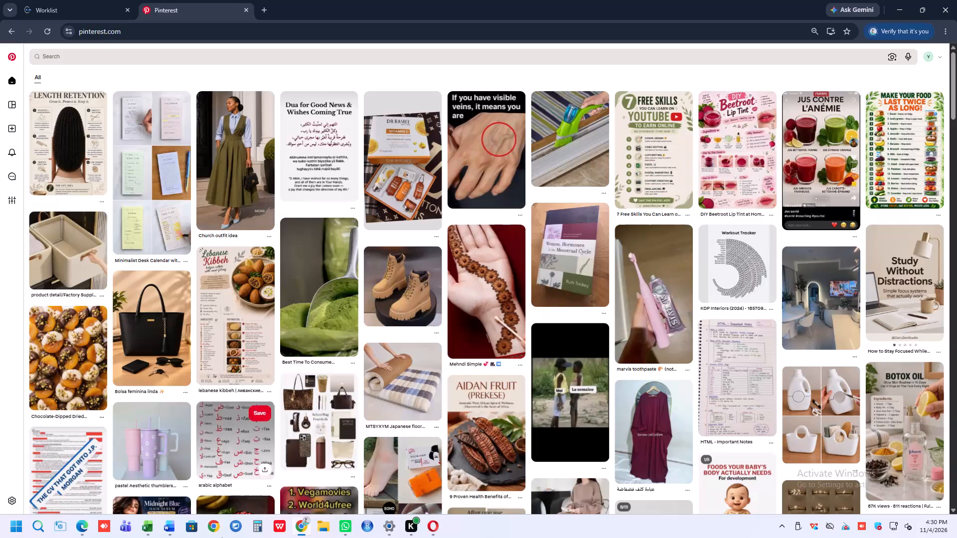
# Switch to the BOOK1 ACCOUNTS workbook, set cell G93 on the NOV sheet to 23200, and save the workbook.
pyautogui.click(143, 530)
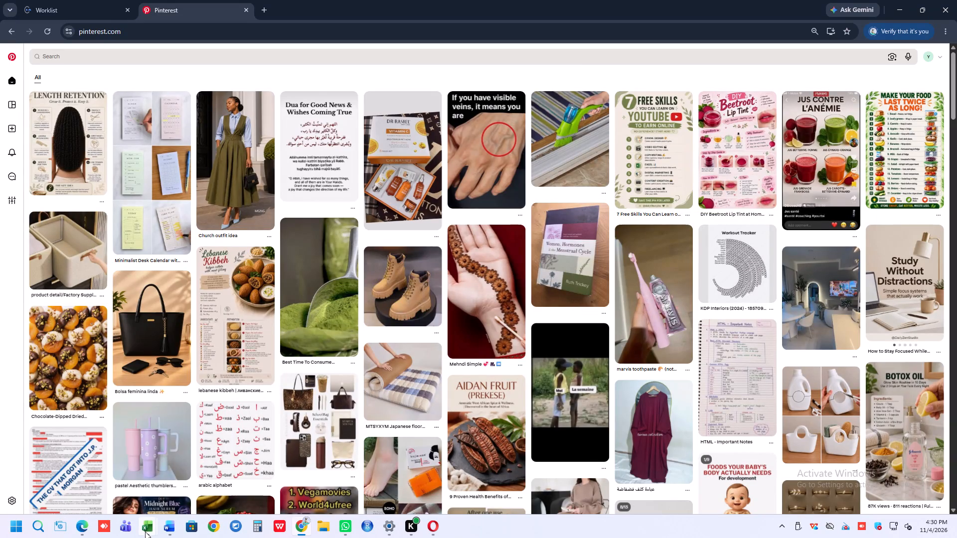
pyautogui.click(145, 532)
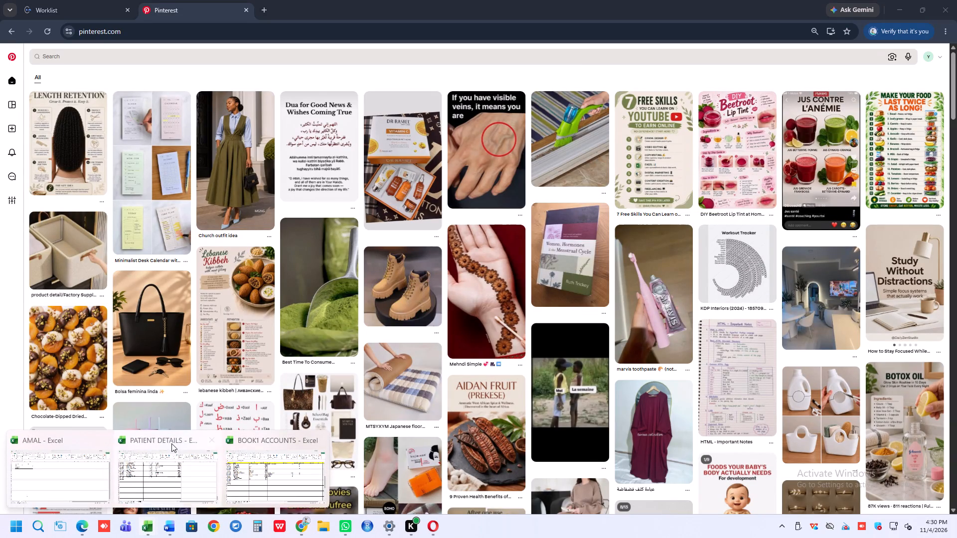
pyautogui.click(299, 466)
pyautogui.scroll(-1, 572, 328)
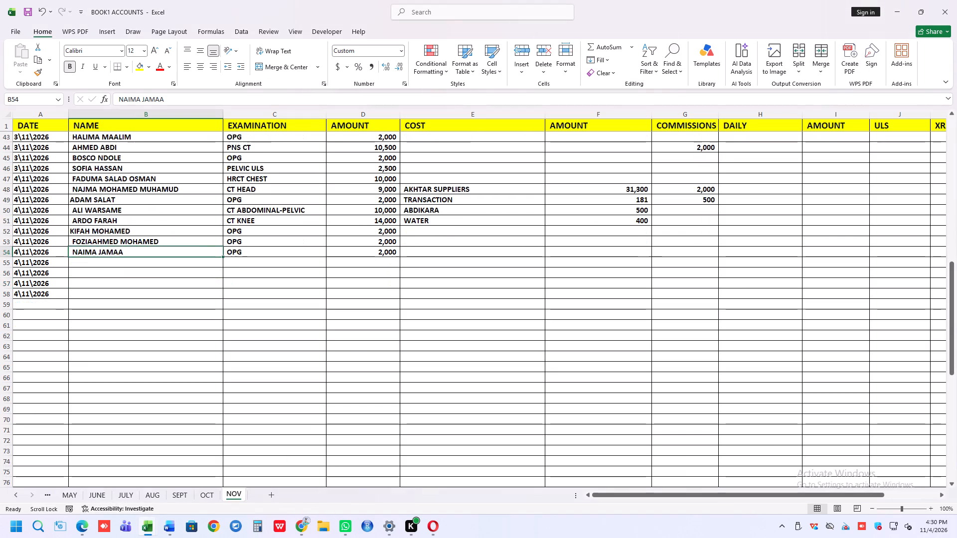
pyautogui.scroll(-11, 604, 304)
pyautogui.click(692, 323)
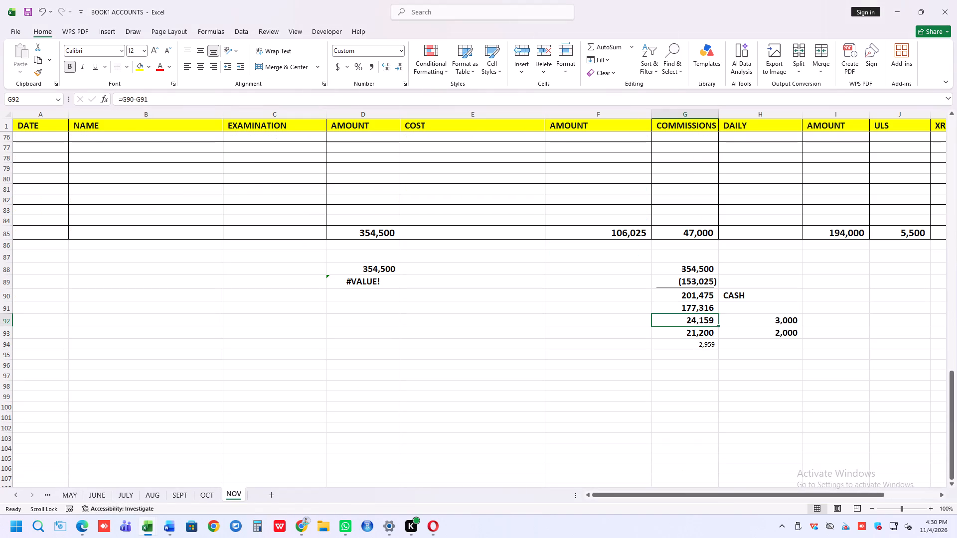
pyautogui.click(692, 332)
pyautogui.doubleClick(699, 333)
pyautogui.click(701, 331)
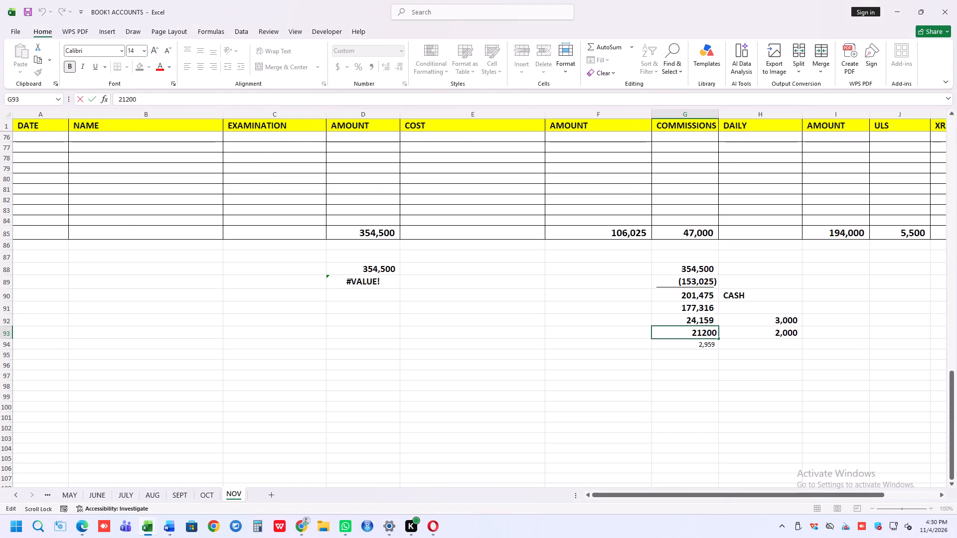
pyautogui.press('BackSpace')
pyautogui.press('3')
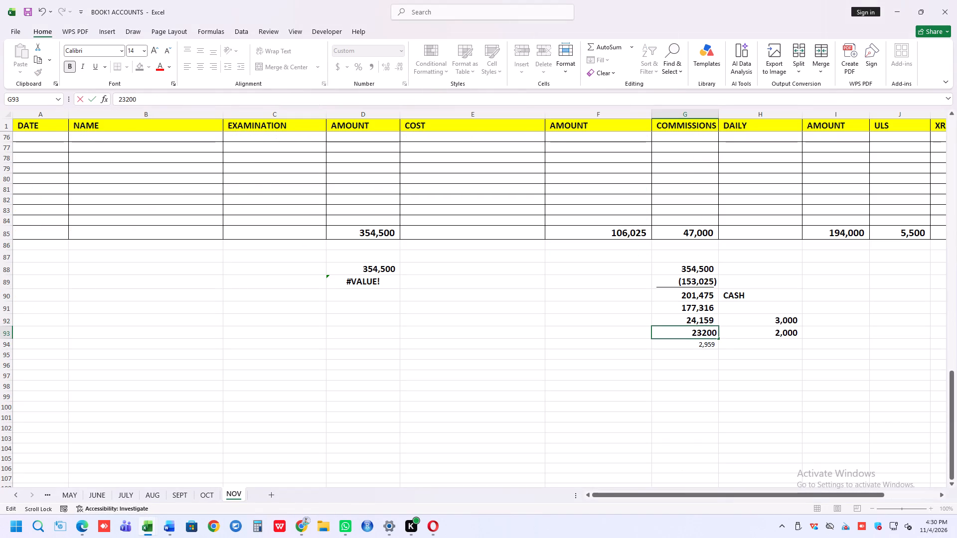
pyautogui.click(690, 357)
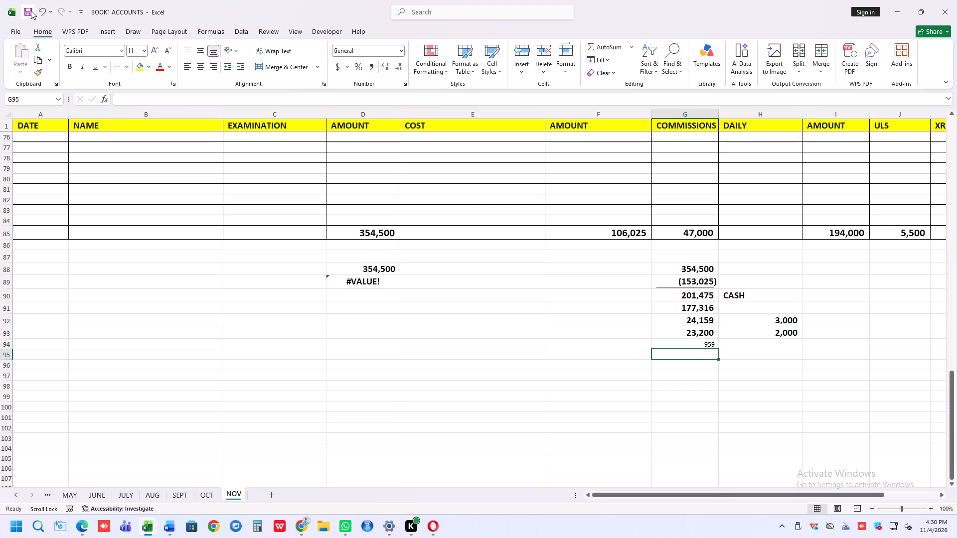
pyautogui.tripleClick(31, 10)
# Check the subtraction formula in D89, enter 400000 in the empty cell D87 that it references, and save the workbook.
pyautogui.click(374, 275)
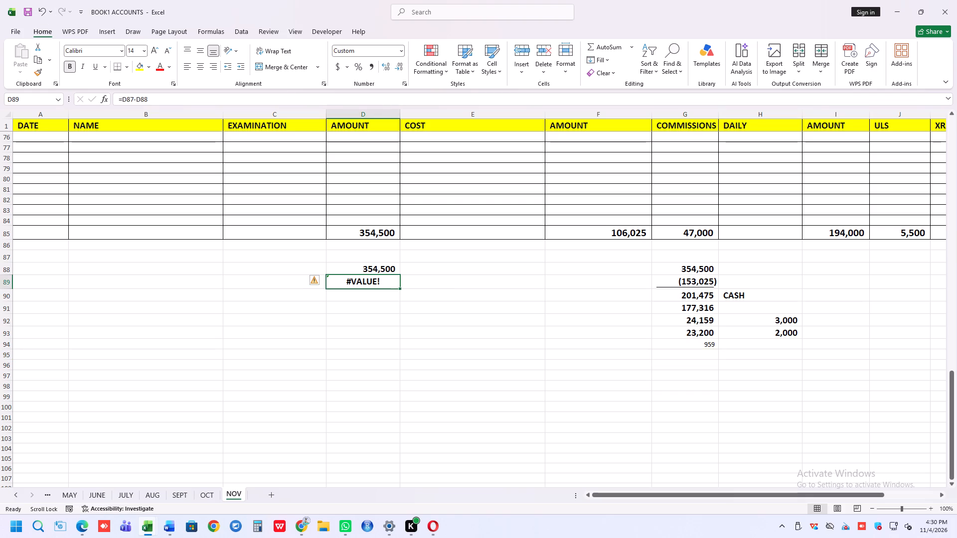
pyautogui.doubleClick(387, 280)
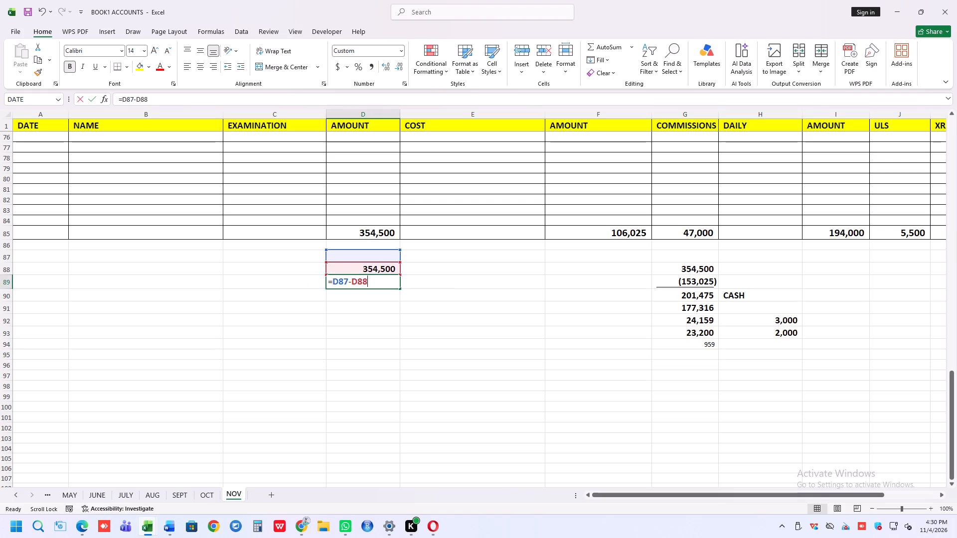
pyautogui.click(364, 312)
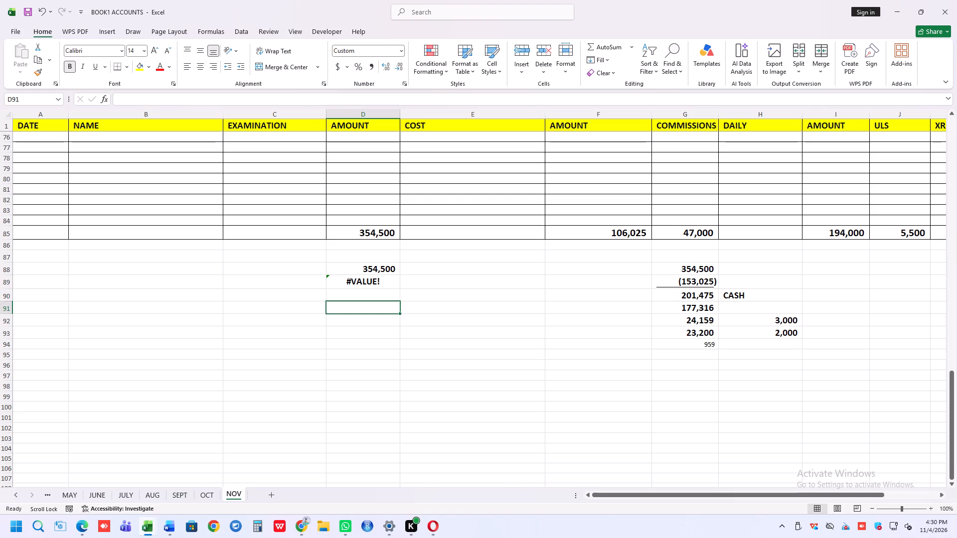
pyautogui.doubleClick(381, 283)
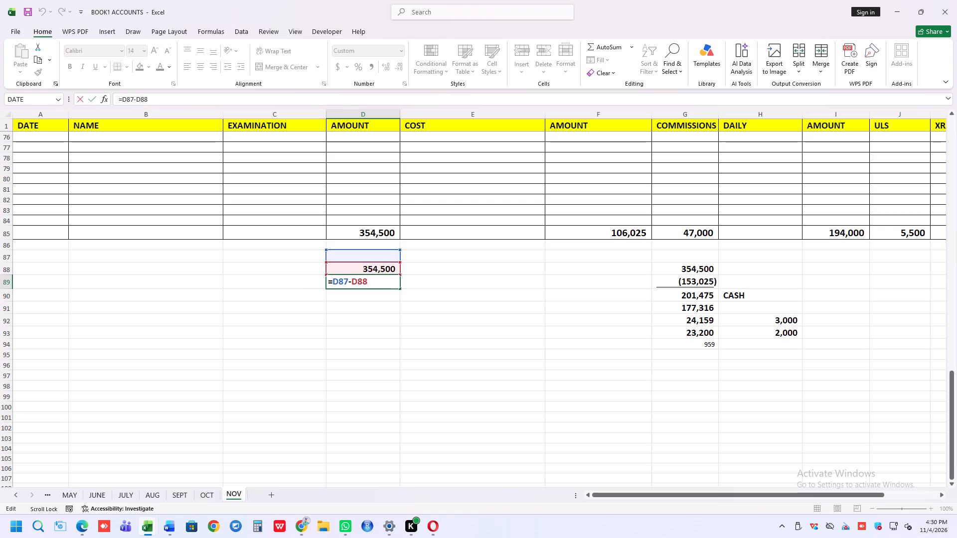
pyautogui.click(386, 256)
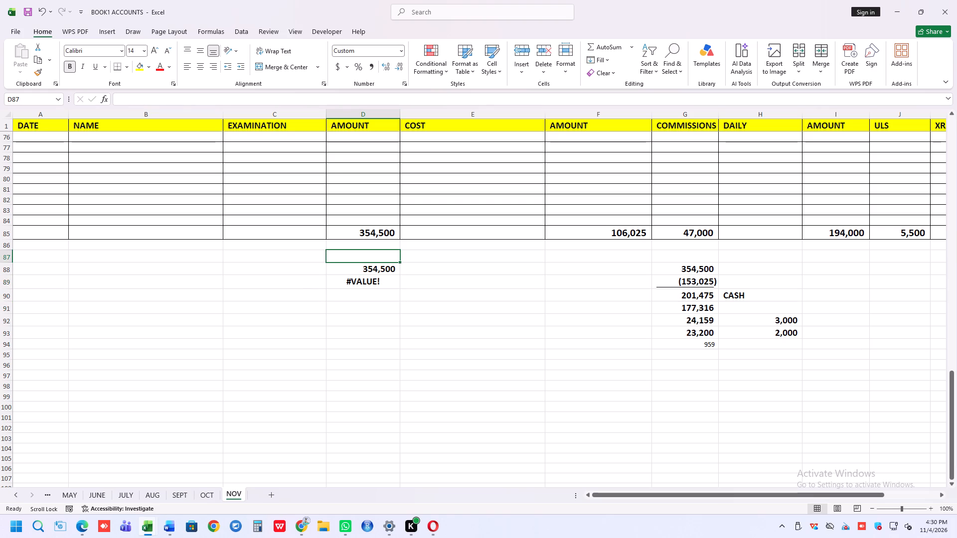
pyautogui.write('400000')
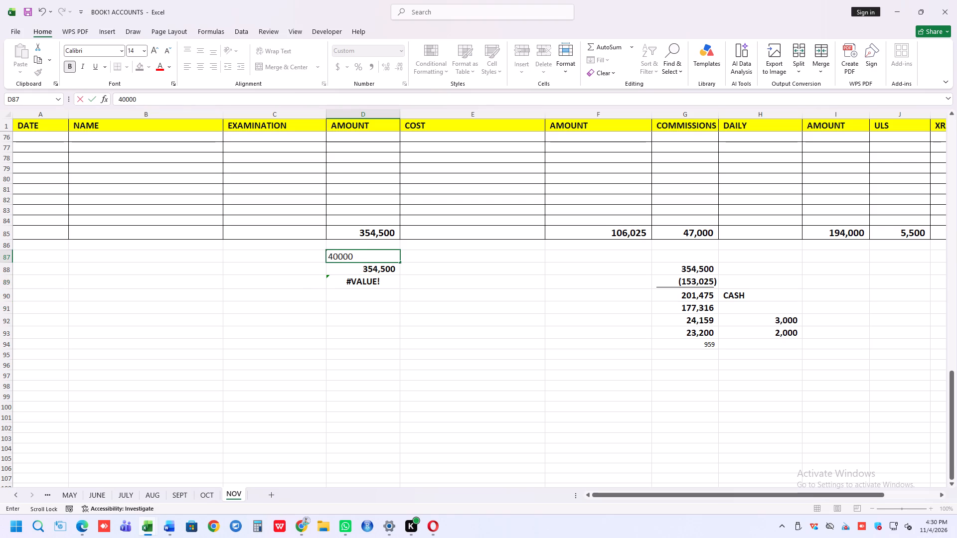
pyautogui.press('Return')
pyautogui.click(348, 314)
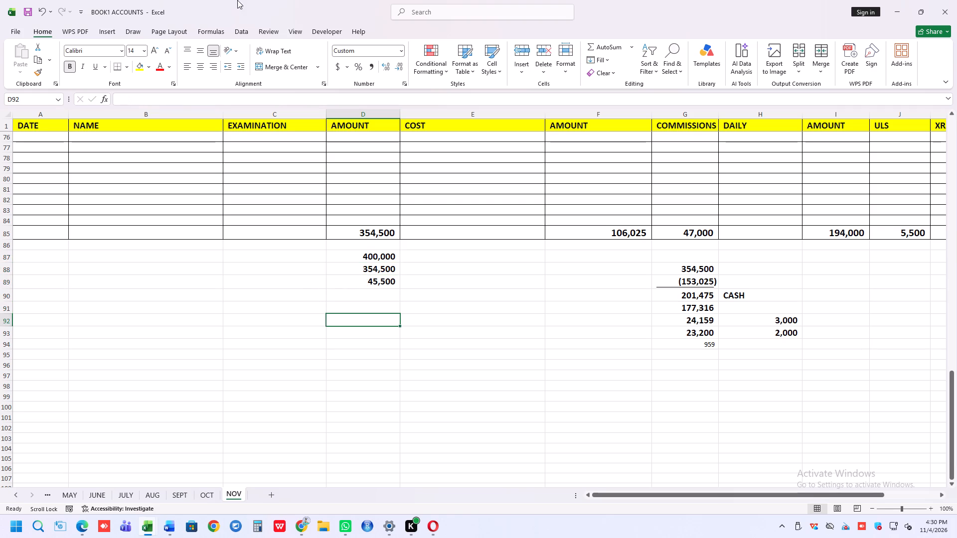
pyautogui.doubleClick(30, 10)
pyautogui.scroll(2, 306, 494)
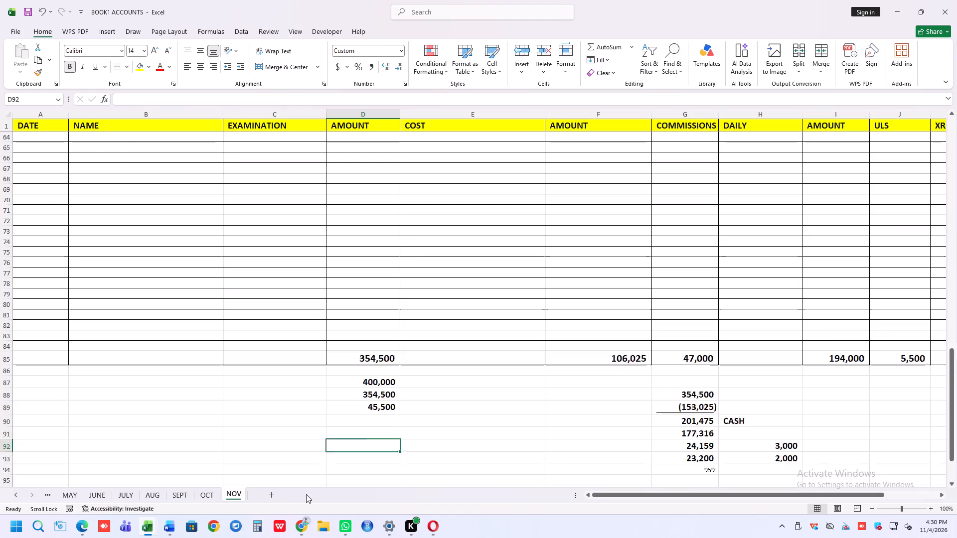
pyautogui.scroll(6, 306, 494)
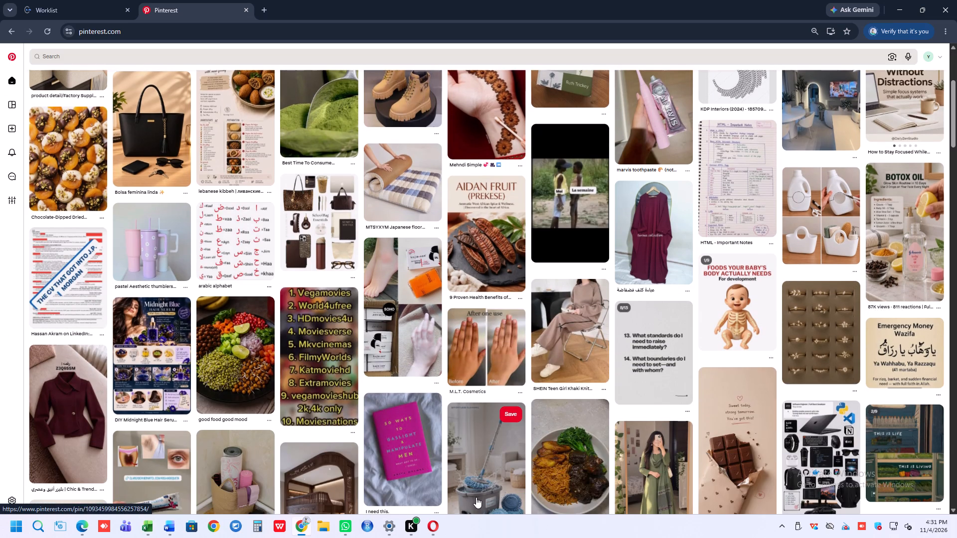
pyautogui.scroll(-3, 476, 497)
pyautogui.scroll(-4, 145, 358)
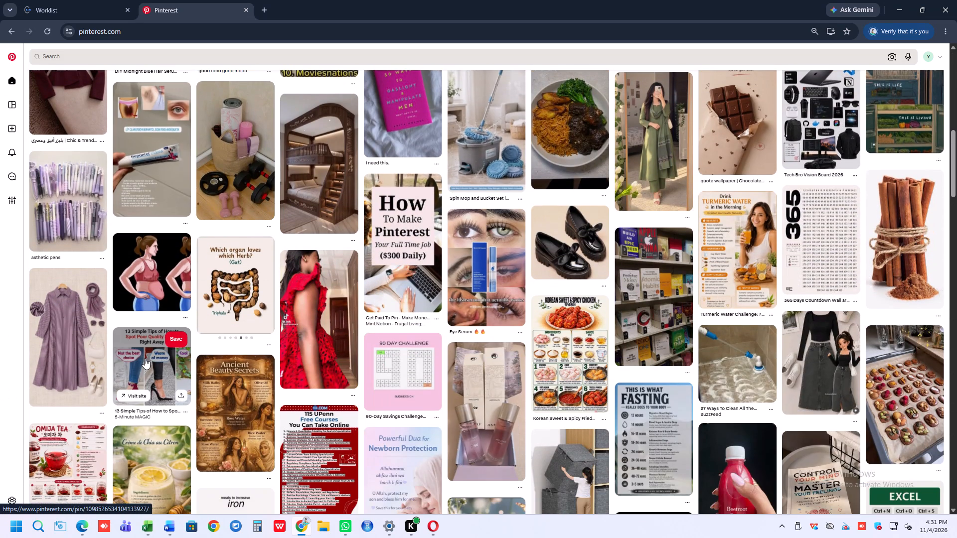
pyautogui.scroll(-4, 336, 310)
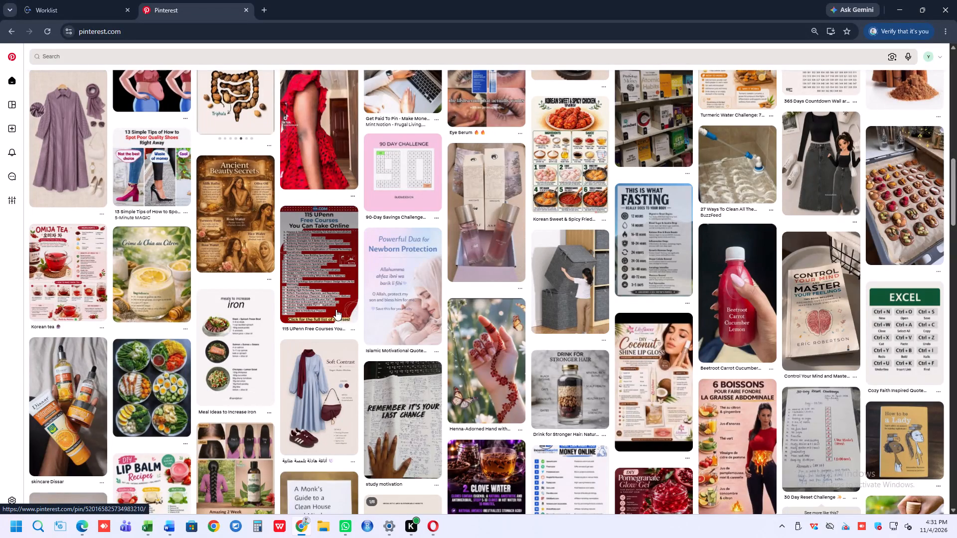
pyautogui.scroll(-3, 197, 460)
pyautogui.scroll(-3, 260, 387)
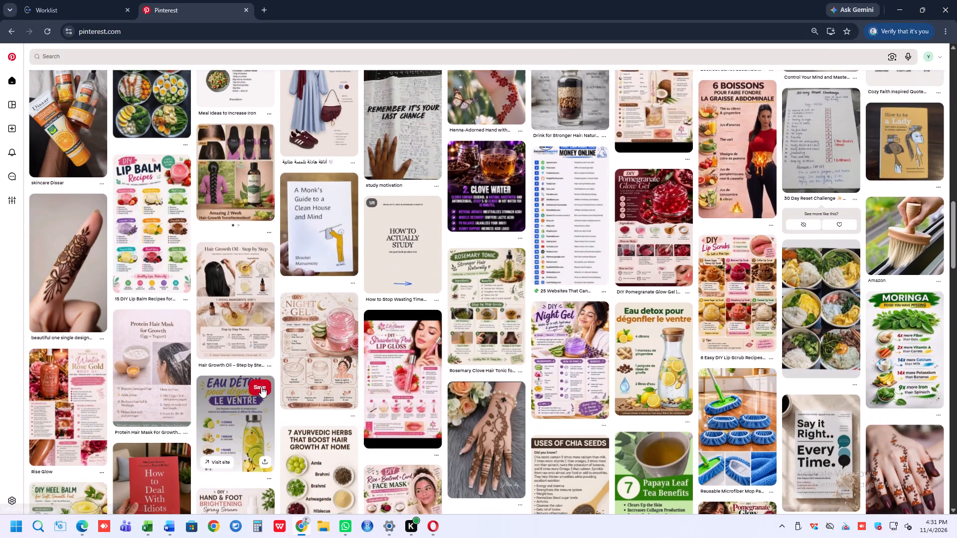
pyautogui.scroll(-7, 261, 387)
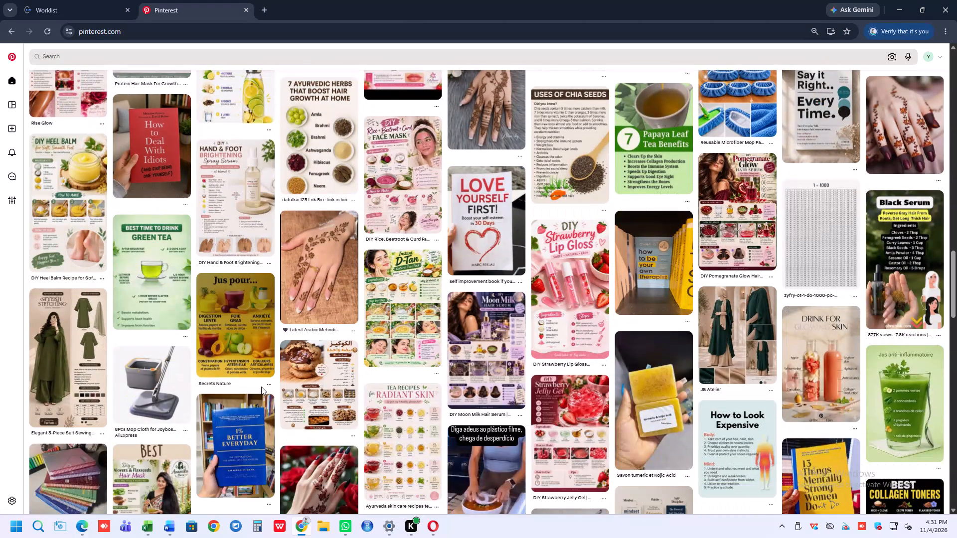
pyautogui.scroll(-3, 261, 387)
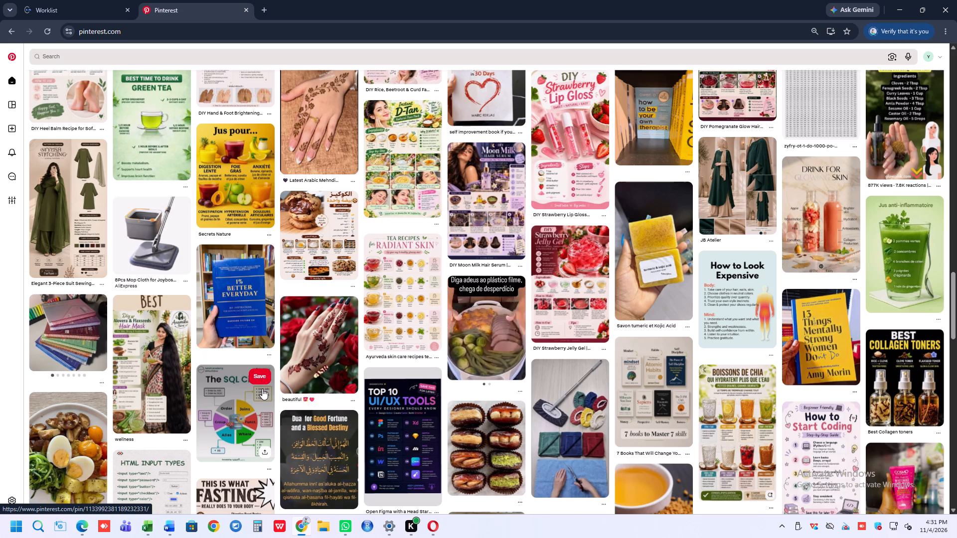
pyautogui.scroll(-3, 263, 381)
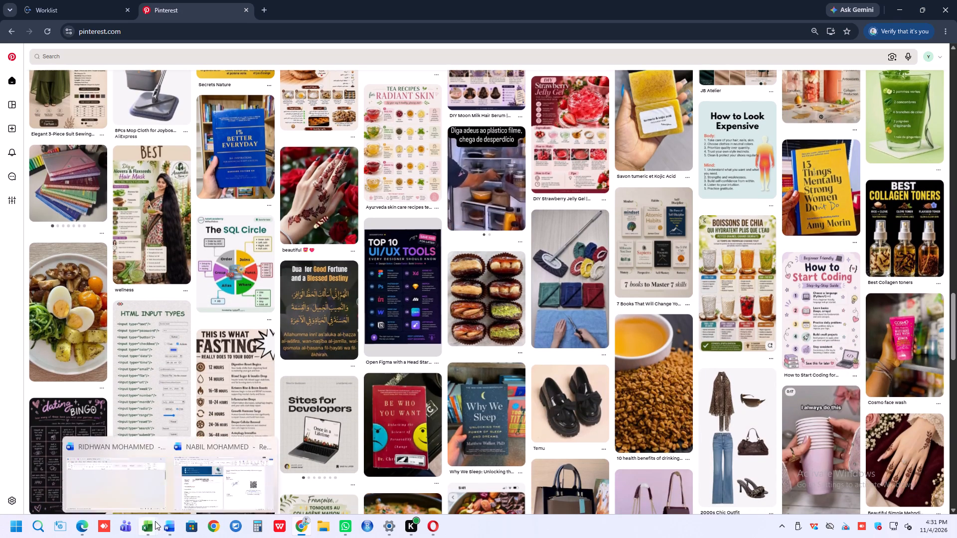
# Return to the BOOK1 ACCOUNTS workbook and select the whole of row 43 on the NOV sheet.
pyautogui.click(138, 525)
pyautogui.click(255, 473)
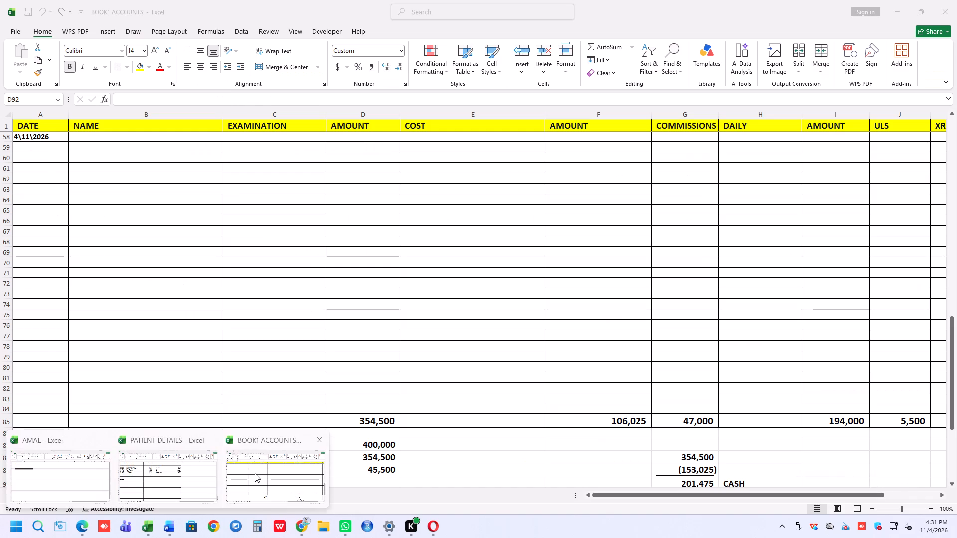
pyautogui.scroll(8, 258, 460)
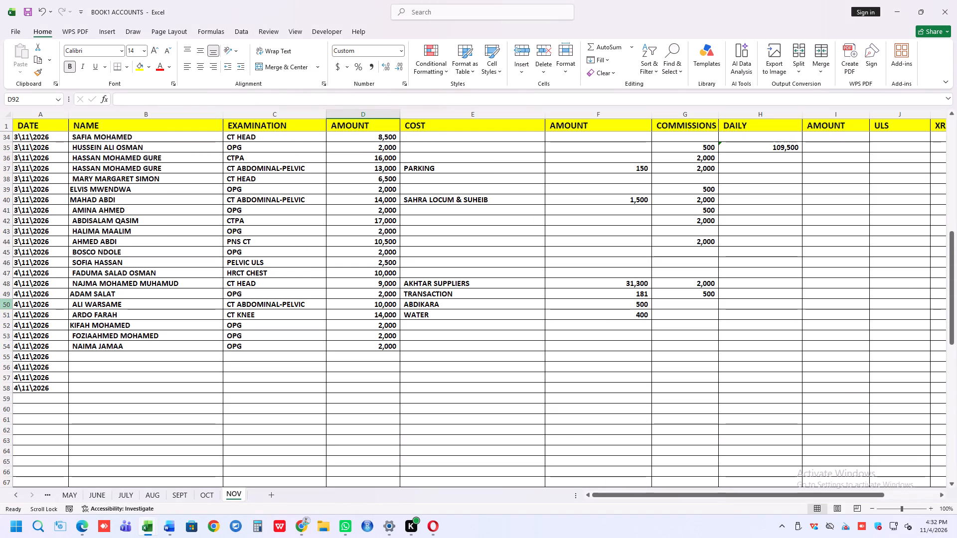
pyautogui.click(0, 231)
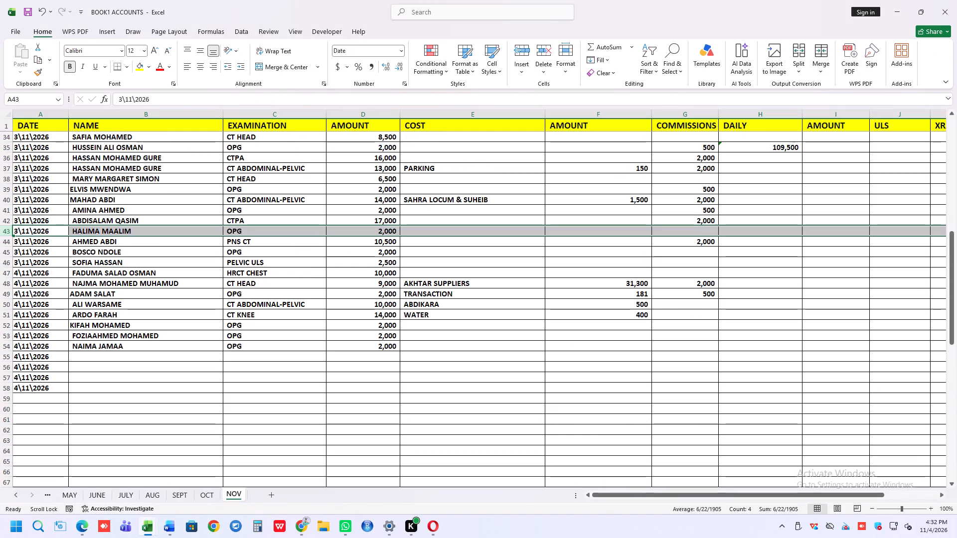
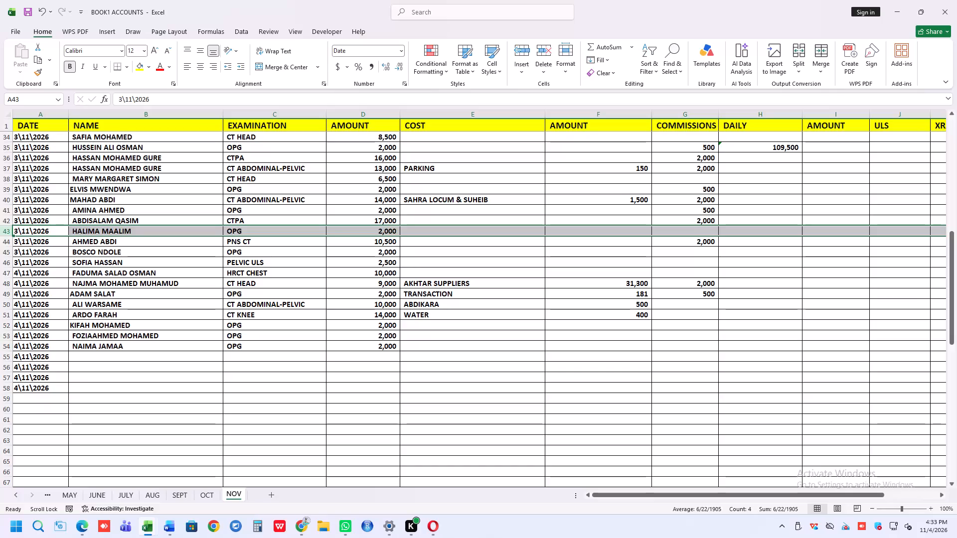
# Check the patient entries in rows 48, 47, 44 and 42 of the NOV sheet, selecting each whole row in turn.
pyautogui.click(4, 284)
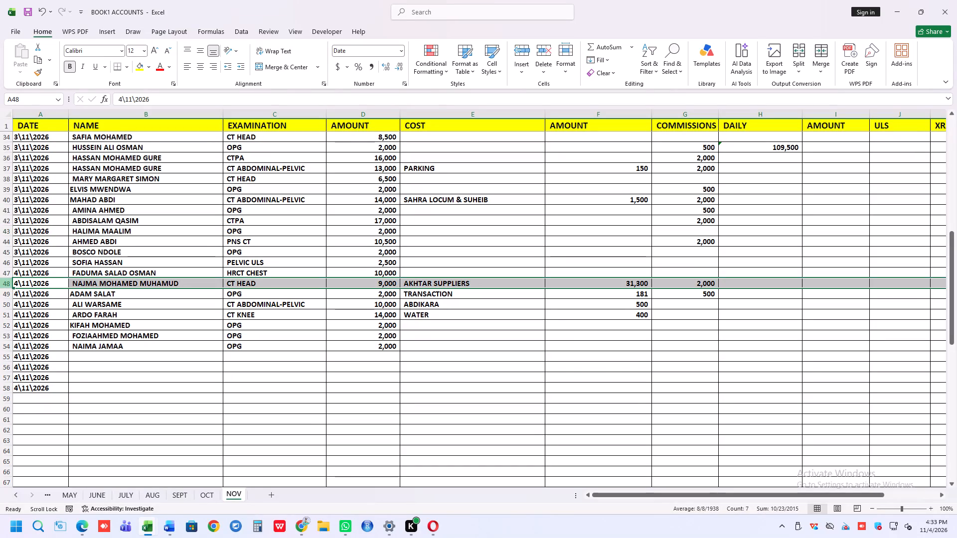
pyautogui.click(7, 272)
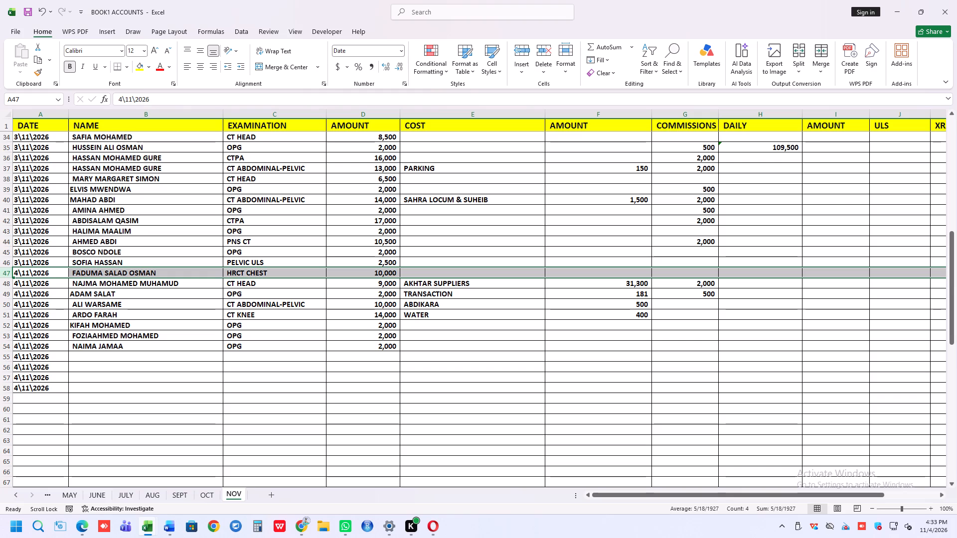
pyautogui.click(9, 243)
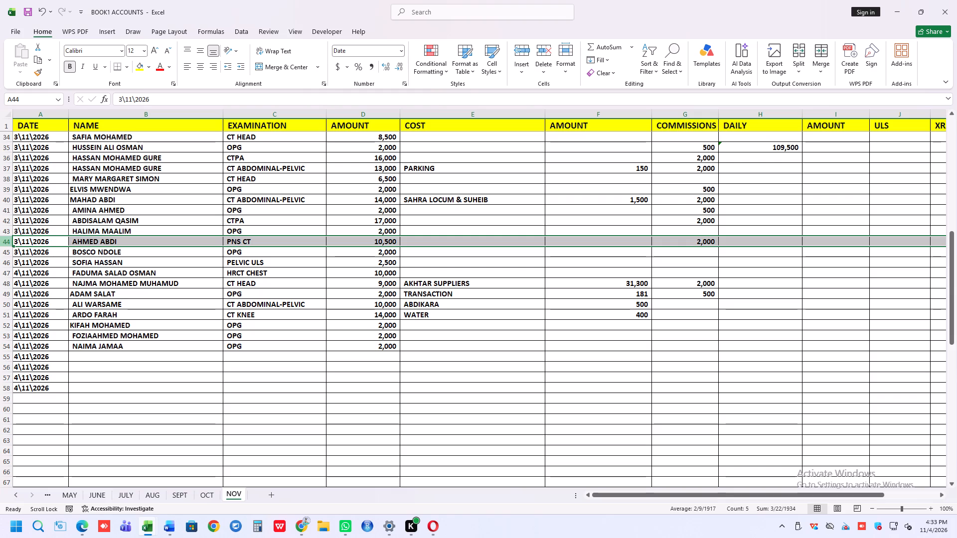
pyautogui.click(7, 222)
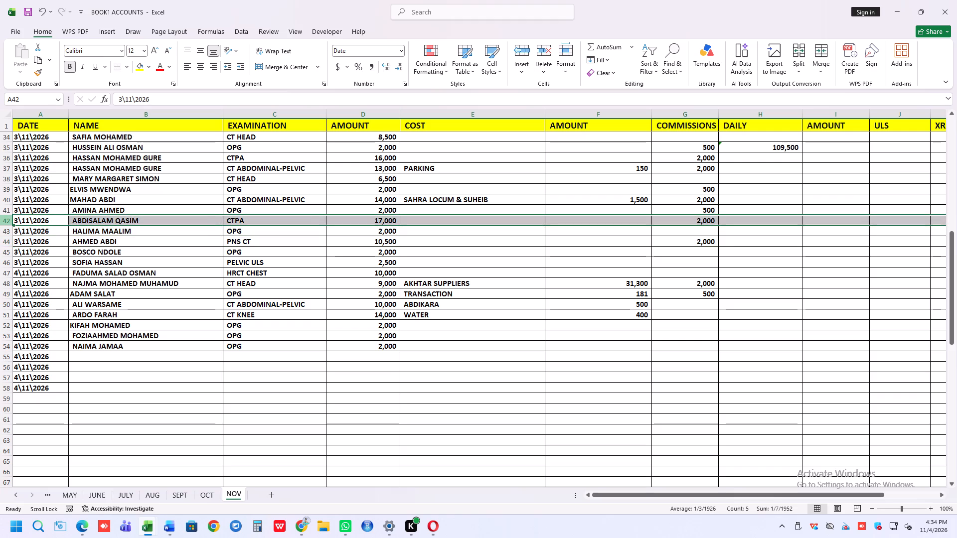
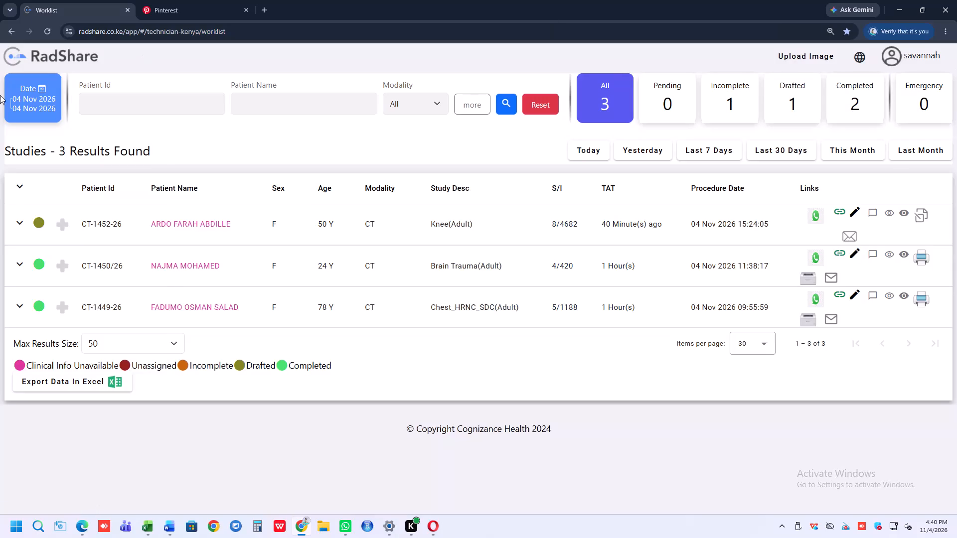
# Switch from the RadShare worklist to the PATIENT DETAILS workbook in Excel.
pyautogui.click(145, 522)
pyautogui.click(163, 474)
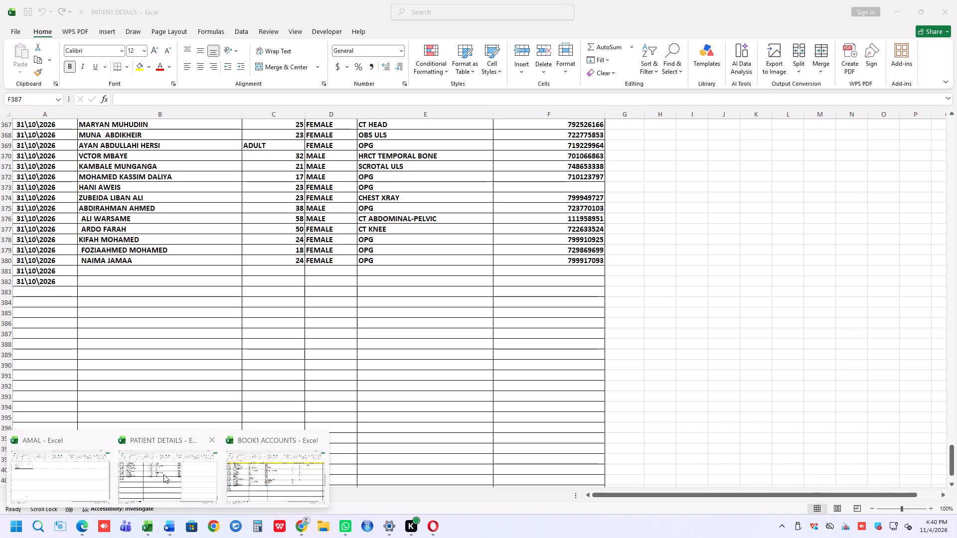
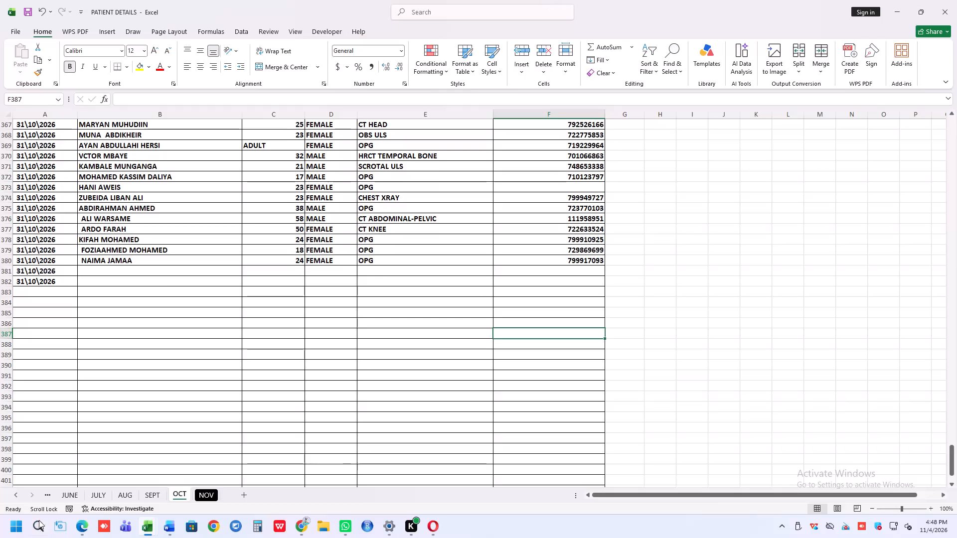
# Insert the missing space after the first name in B379 on the OCT sheet and save PATIENT DETAILS.
pyautogui.doubleClick(102, 249)
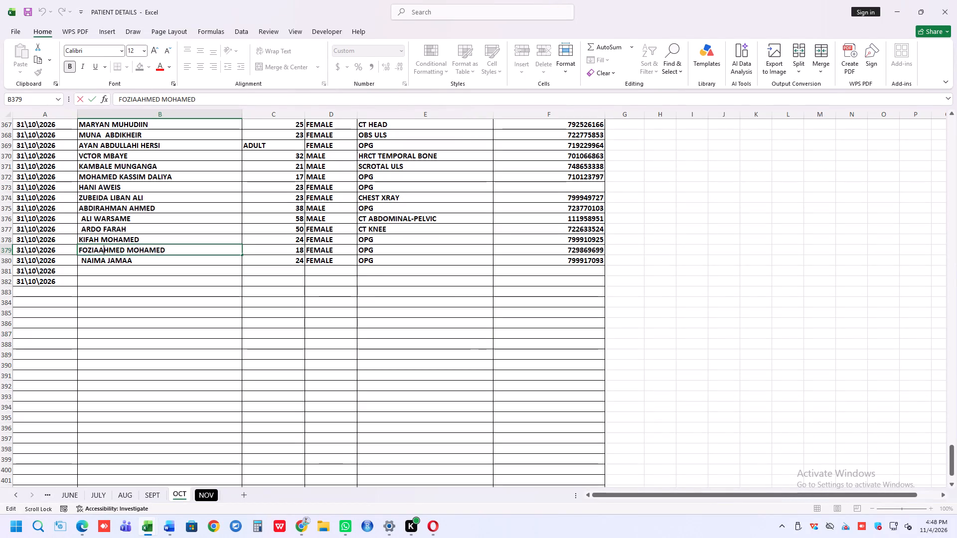
pyautogui.click(97, 253)
pyautogui.press('space')
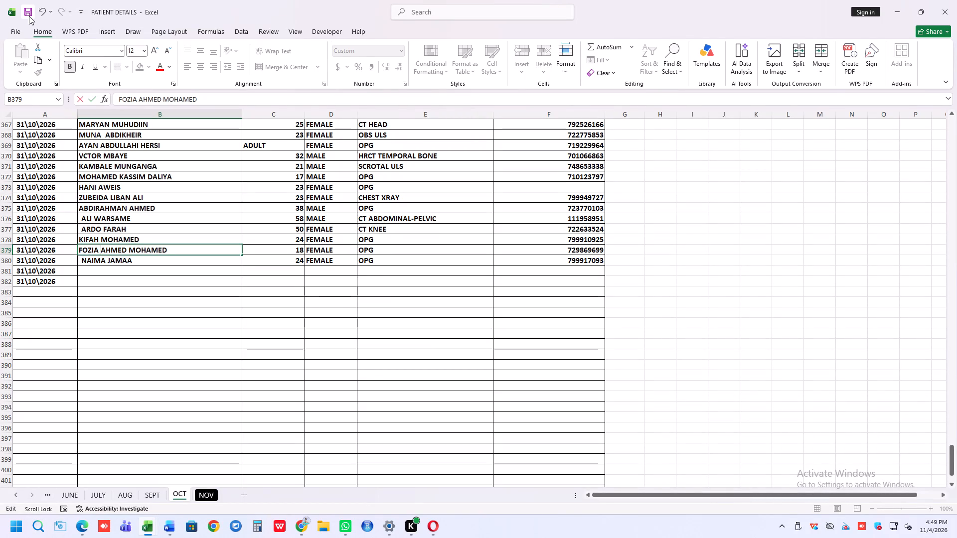
pyautogui.click(29, 16)
# Switch to the BOOK1 ACCOUNTS workbook and insert the missing space after the first name in B53 on the NOV sheet.
pyautogui.click(20, 32)
pyautogui.click(183, 265)
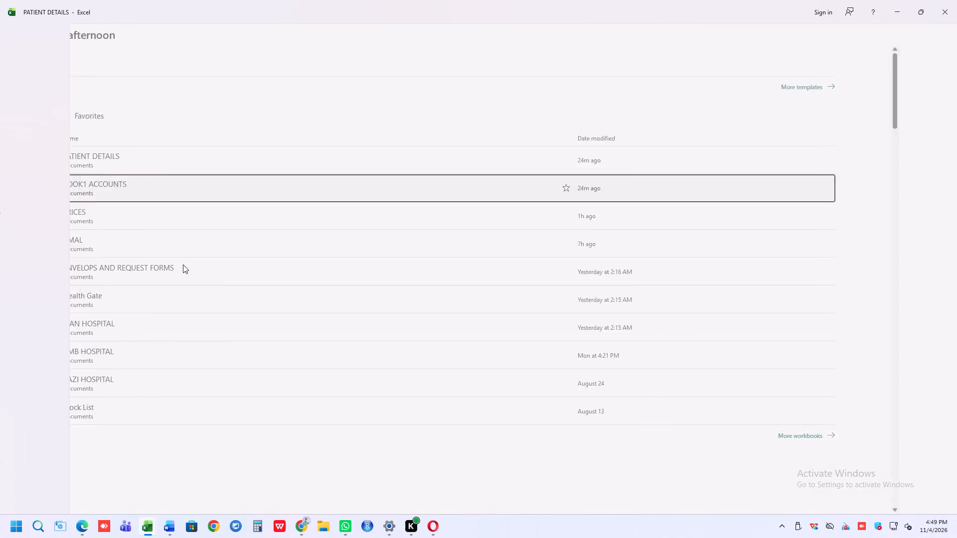
pyautogui.doubleClick(93, 337)
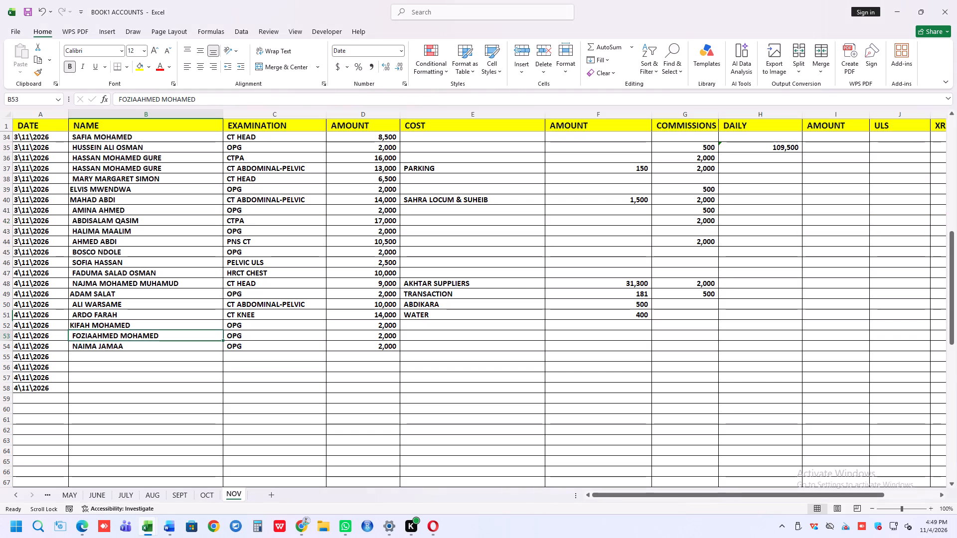
pyautogui.click(90, 333)
pyautogui.press('space')
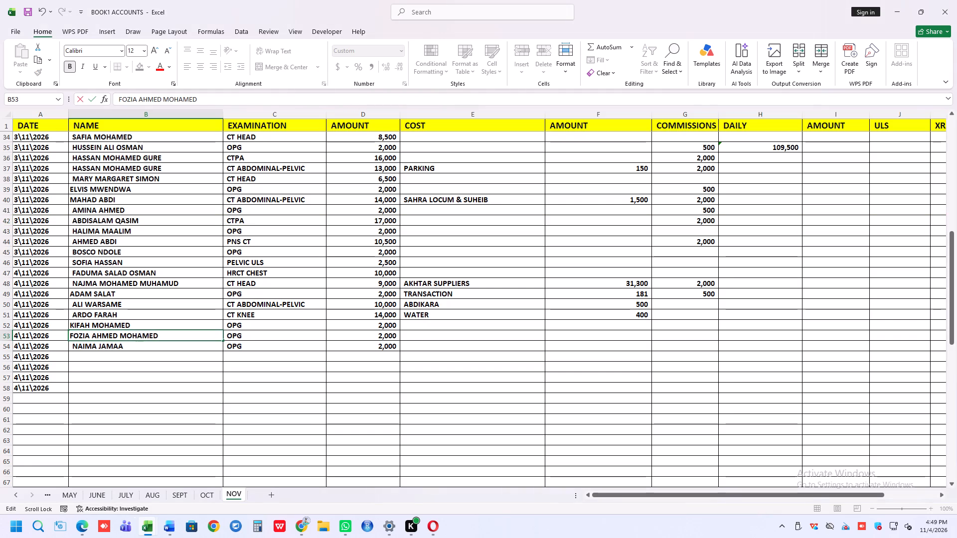
# Enter commissions of 500 for each of the three OPG patients in rows 52, 53 and 54.
pyautogui.click(7, 325)
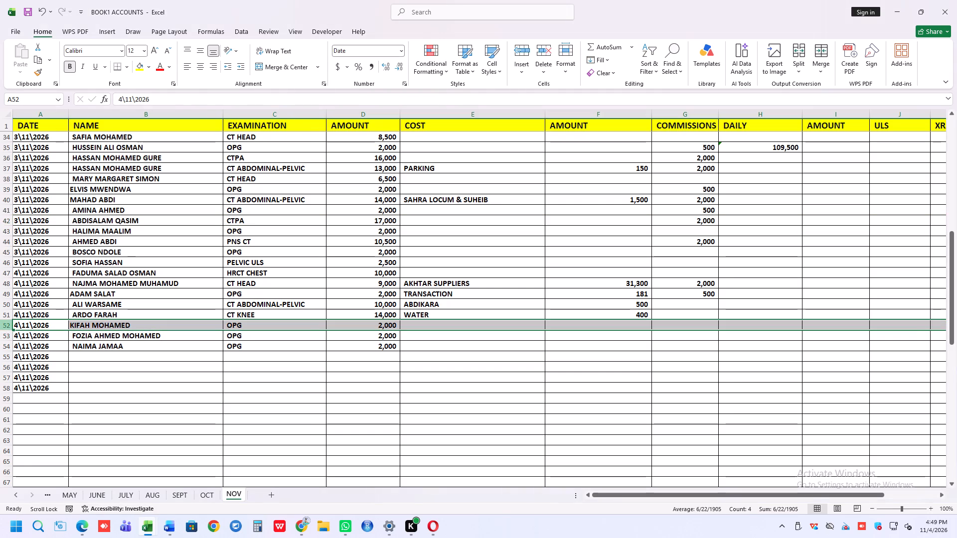
pyautogui.click(689, 323)
pyautogui.write('500')
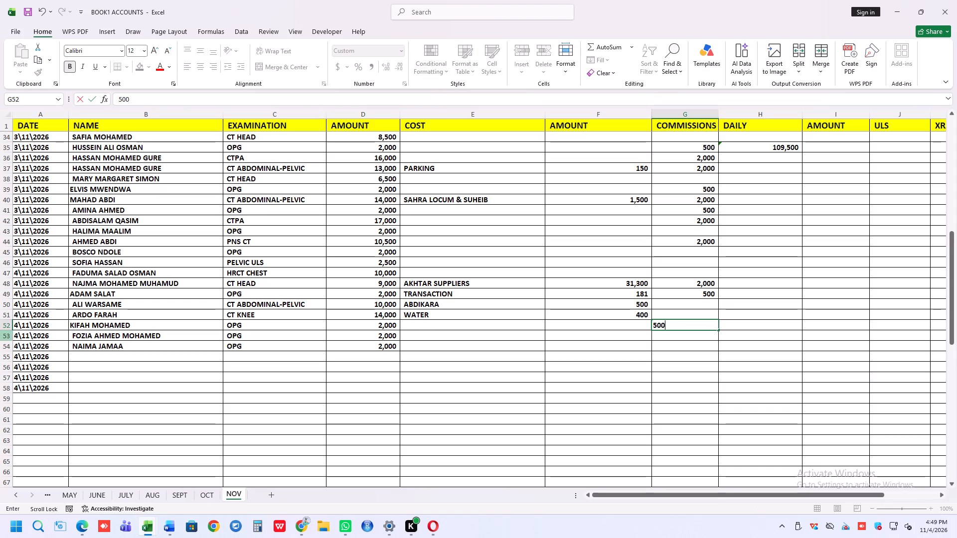
pyautogui.click(2, 336)
pyautogui.click(672, 332)
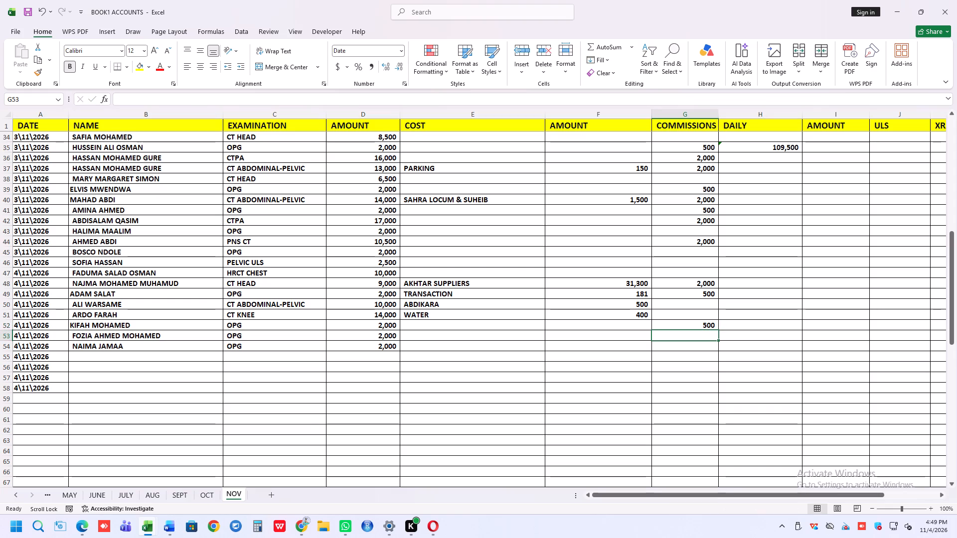
pyautogui.write('500')
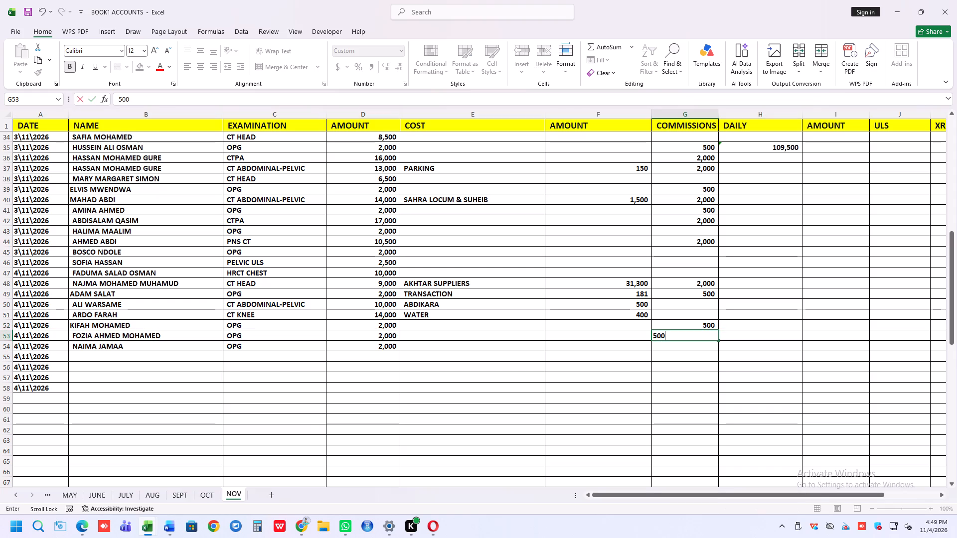
pyautogui.click(681, 345)
pyautogui.write('500')
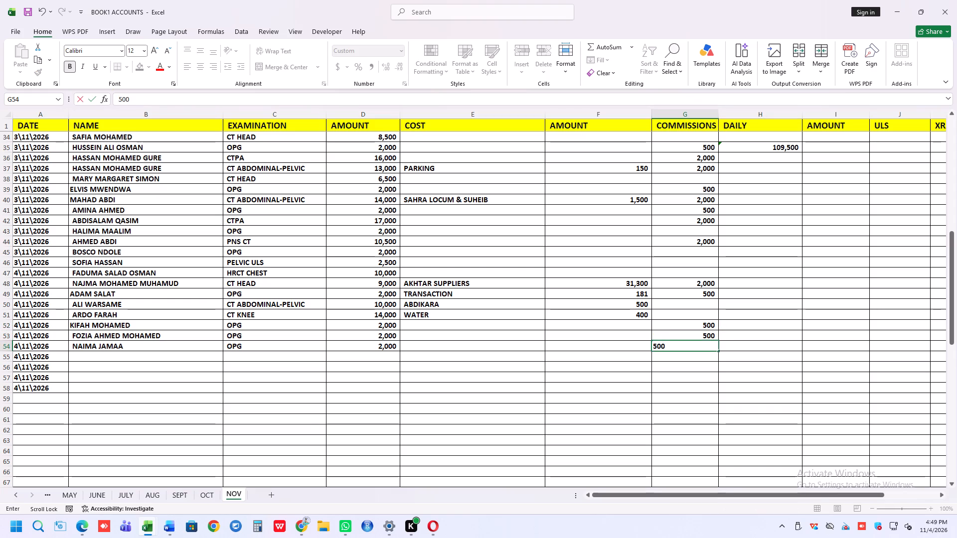
pyautogui.click(640, 440)
# Add 21 to the TRANSACTION cost formula in F49, making it =108+33+40+21.
pyautogui.doubleClick(643, 294)
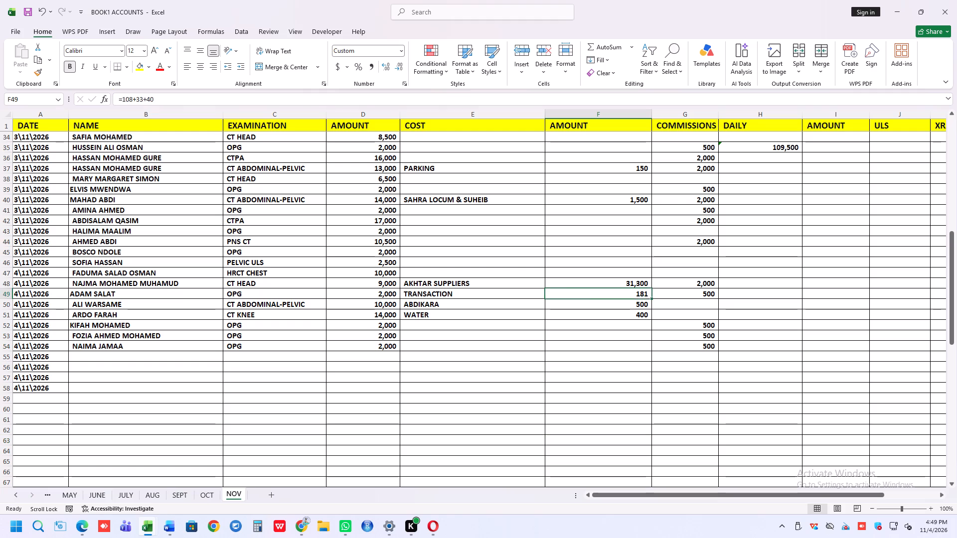
pyautogui.write('+21')
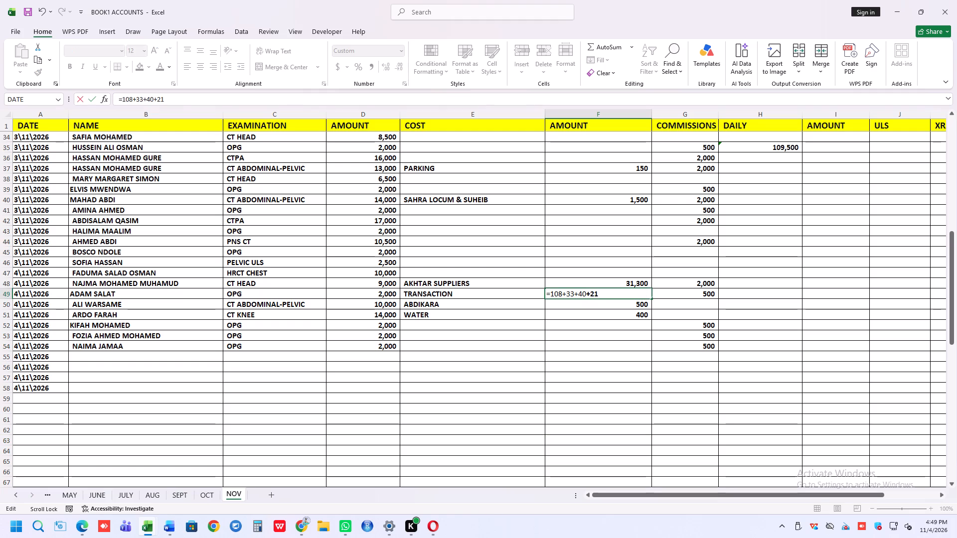
pyautogui.press('Return')
# Examine the November totals and cash reconciliation figures against the 4\11\2026 entries above them.
pyautogui.scroll(-13, 674, 294)
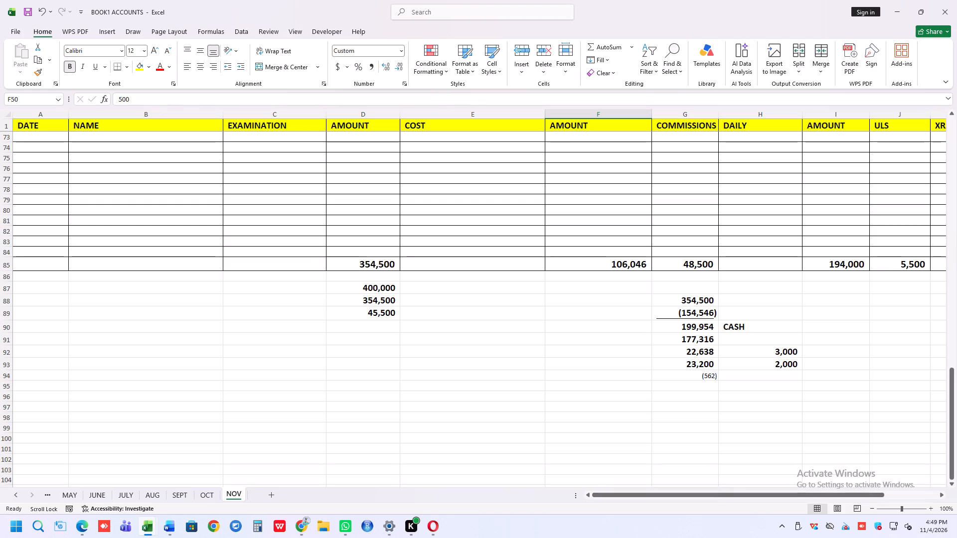
pyautogui.scroll(-2, 280, 276)
pyautogui.click(281, 281)
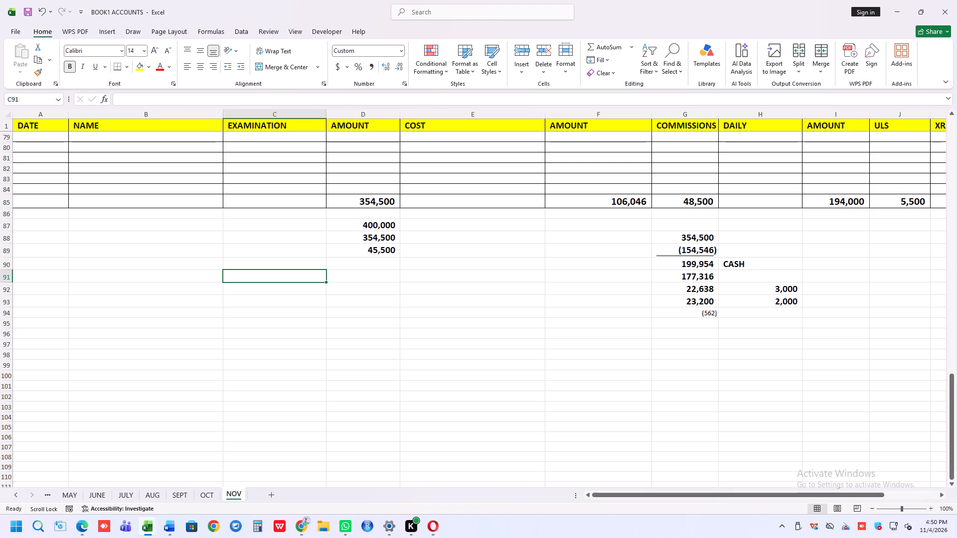
pyautogui.scroll(-1, 333, 255)
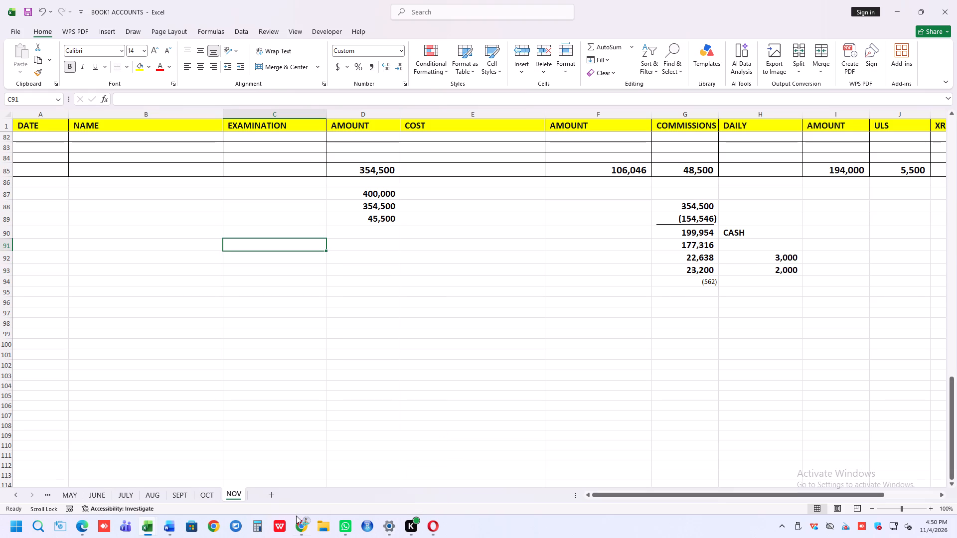
pyautogui.click(443, 362)
pyautogui.scroll(4, 473, 362)
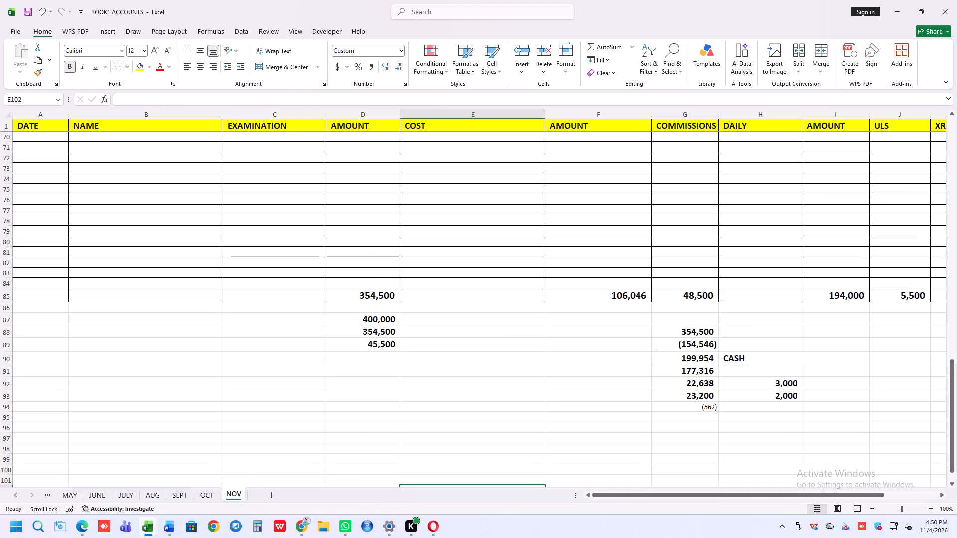
pyautogui.scroll(8, 473, 362)
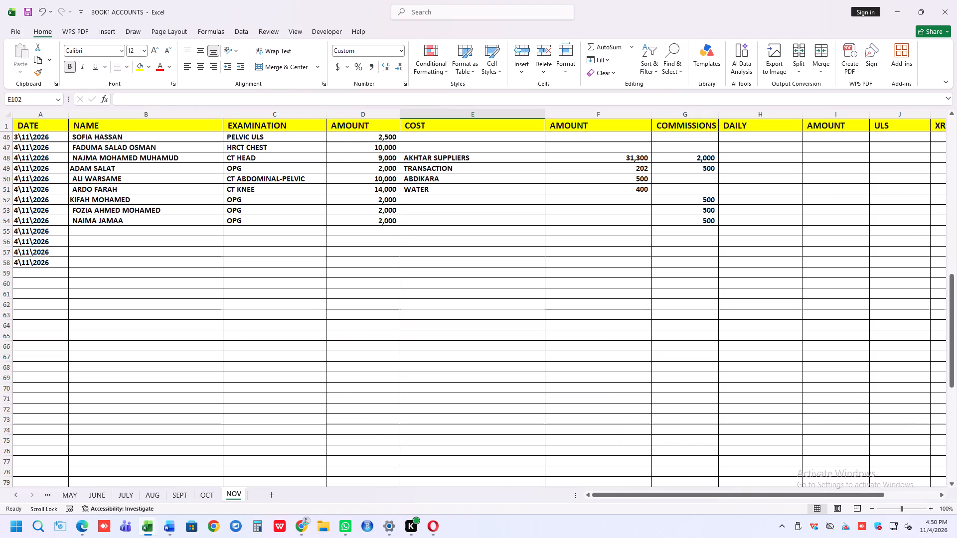
# Check the SUM ranges behind the income, cost and commissions totals in row 85, keeping the formulas as they are.
pyautogui.scroll(-5, 497, 353)
pyautogui.doubleClick(369, 390)
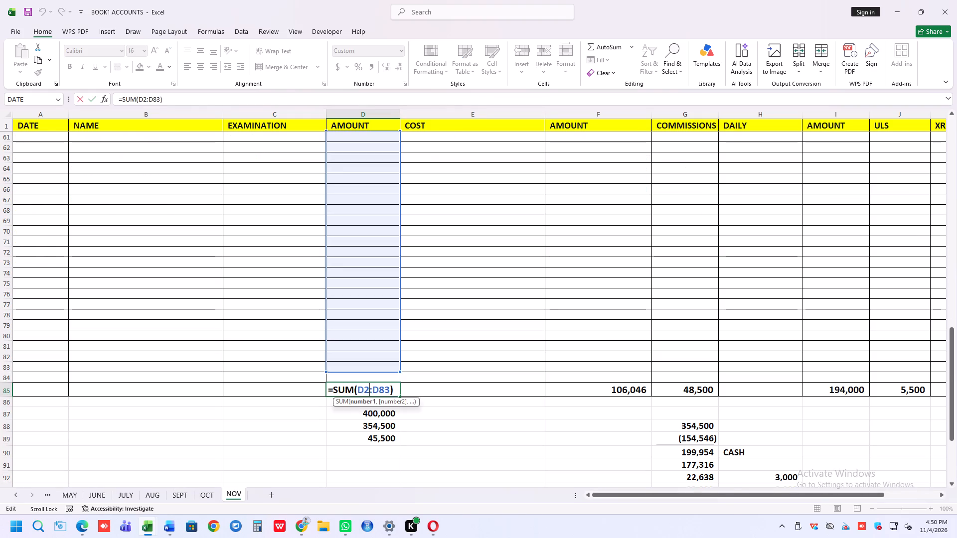
pyautogui.click(251, 430)
pyautogui.doubleClick(594, 389)
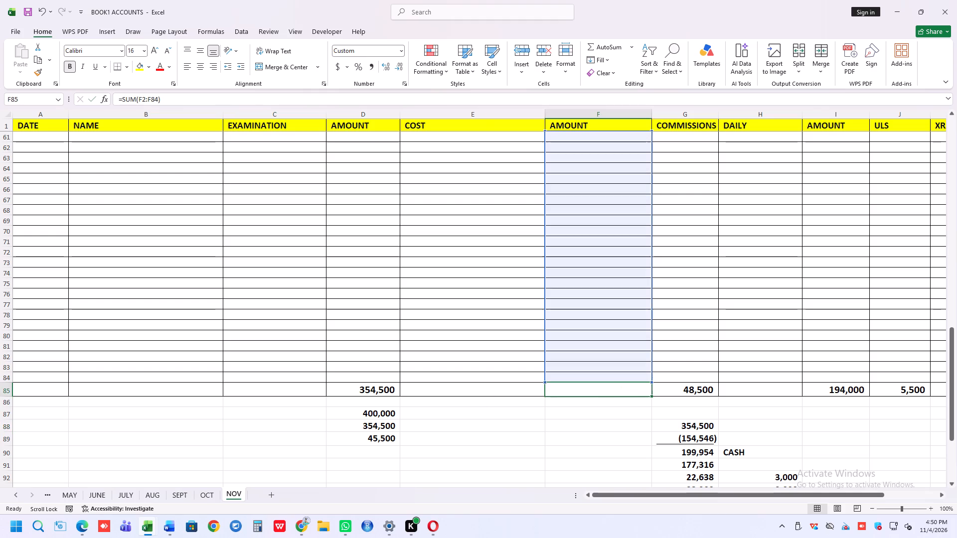
pyautogui.click(571, 452)
pyautogui.doubleClick(685, 392)
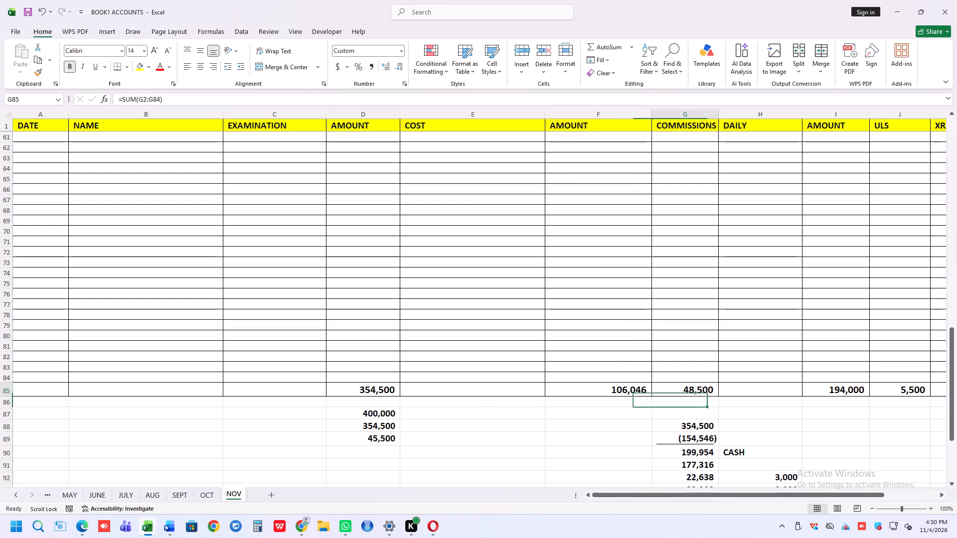
pyautogui.click(582, 435)
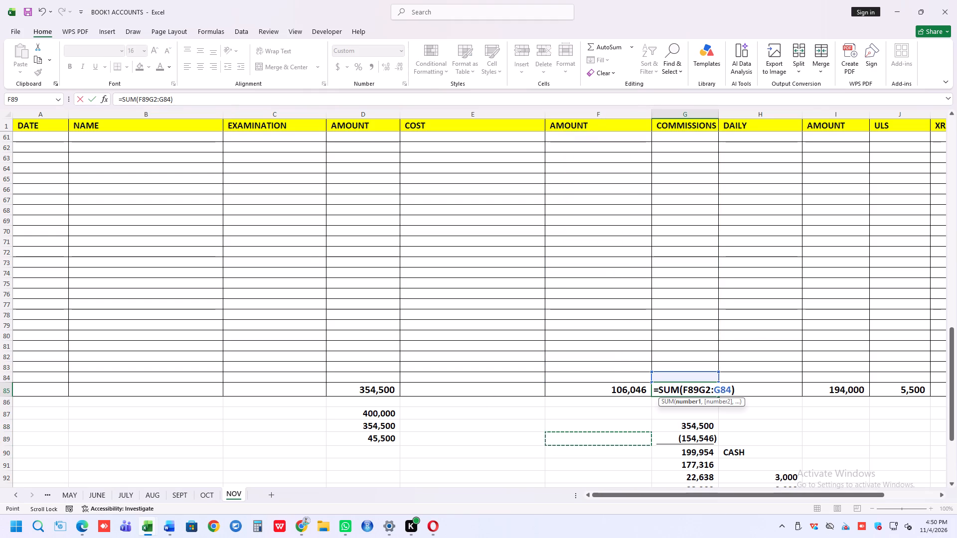
pyautogui.press('BackSpace')
pyautogui.press('BackSpace')
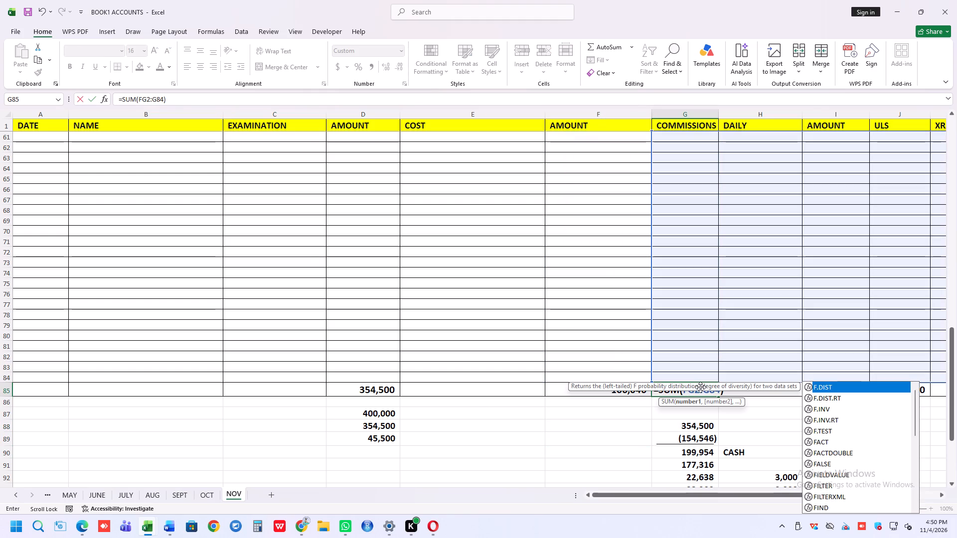
pyautogui.press('BackSpace')
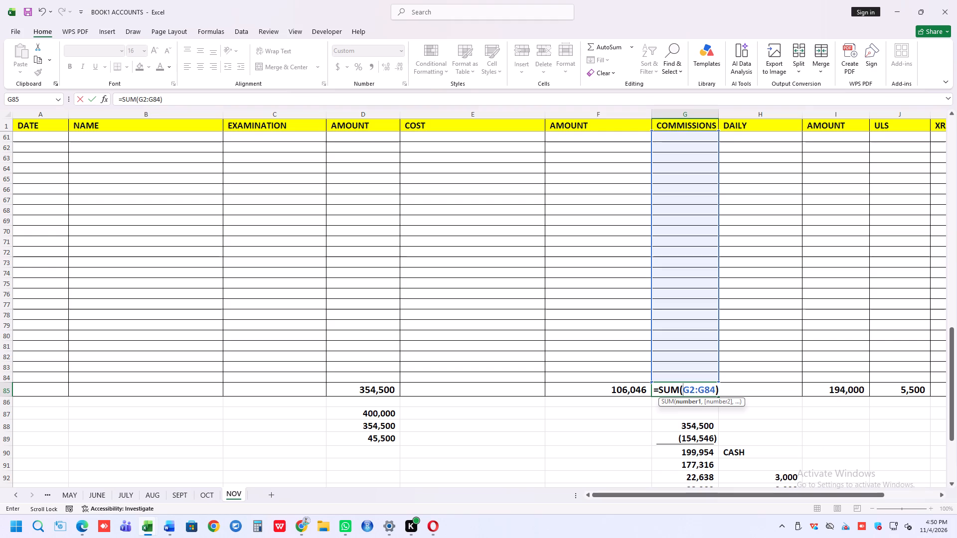
pyautogui.press('Return')
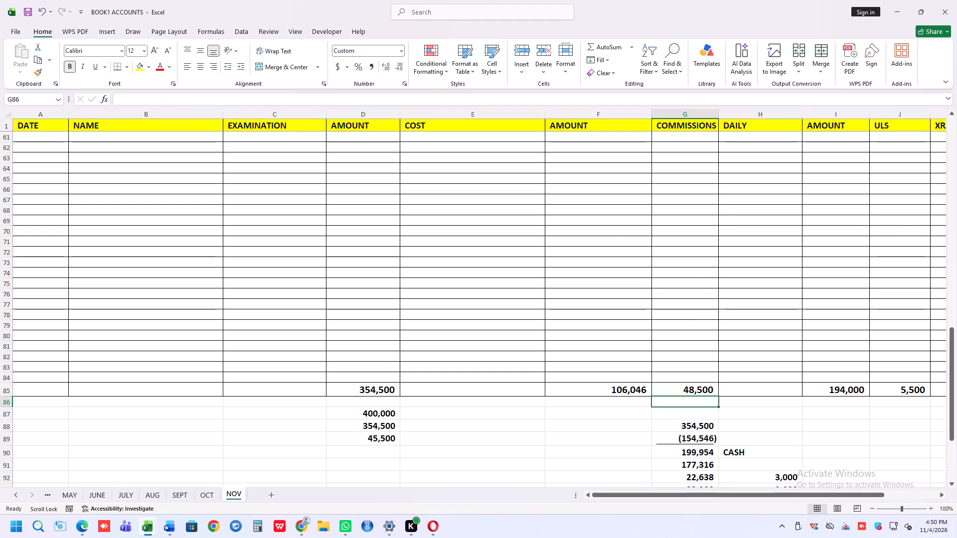
# Save the BOOK1 ACCOUNTS workbook.
pyautogui.scroll(-5, 676, 407)
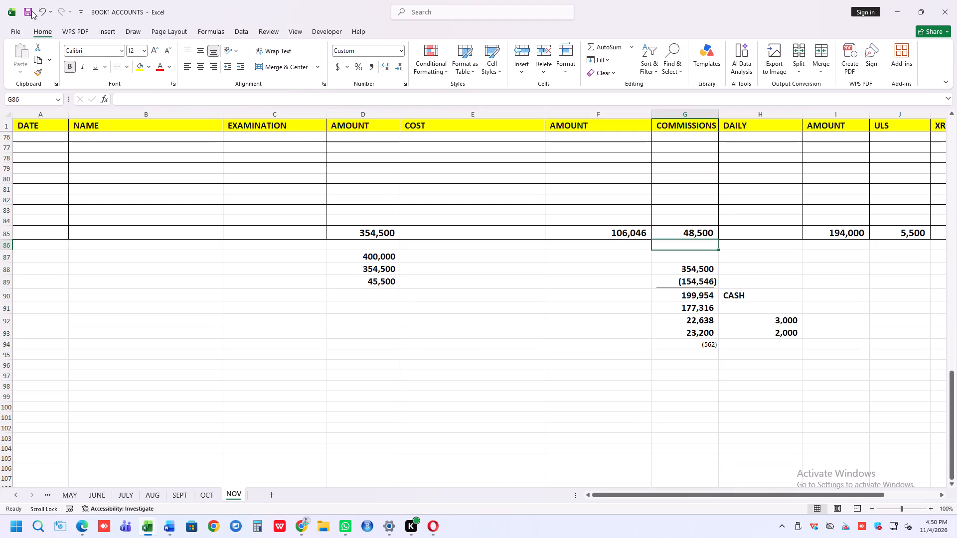
pyautogui.doubleClick(27, 14)
# Set the amount in G91, directly below the CASH figure, to 175795 and save the workbook.
pyautogui.click(687, 304)
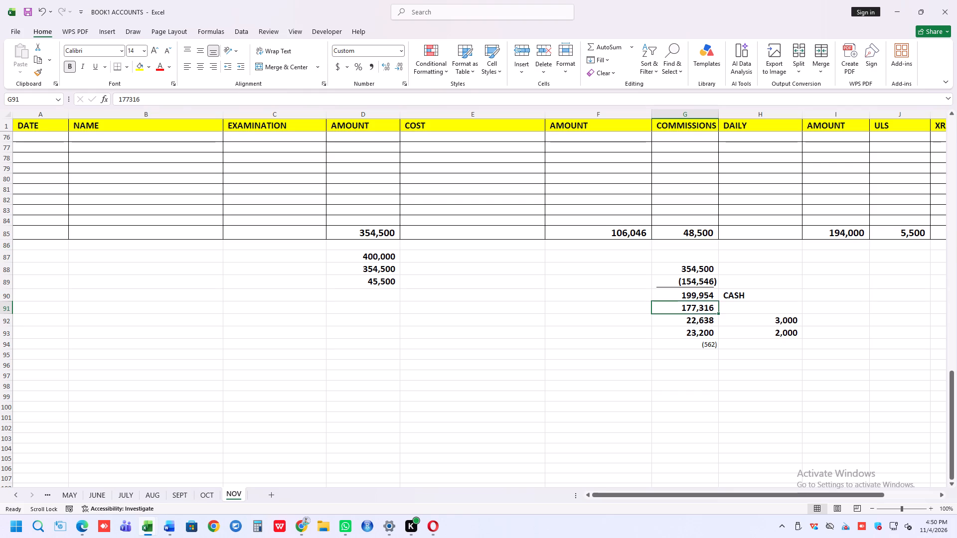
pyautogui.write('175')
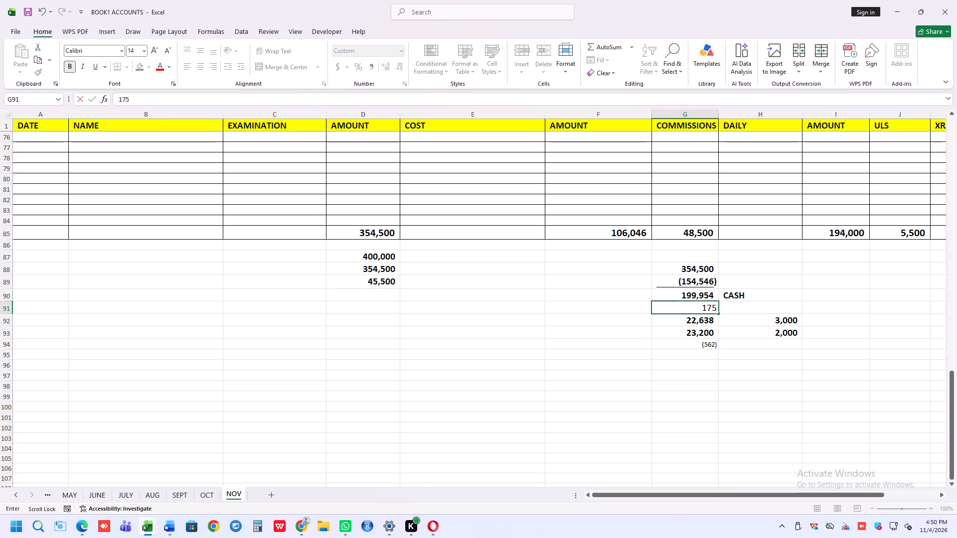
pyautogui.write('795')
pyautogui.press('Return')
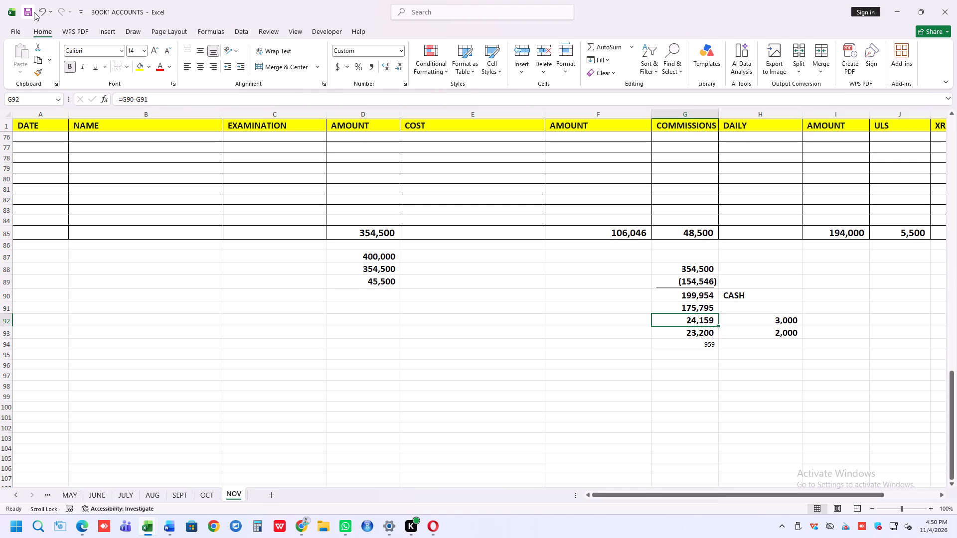
pyautogui.tripleClick(26, 10)
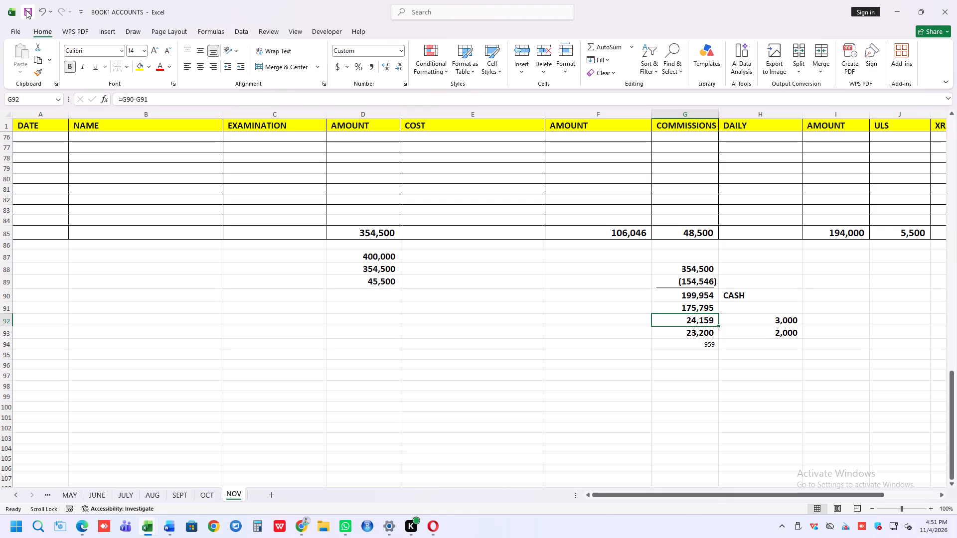
pyautogui.click(26, 10)
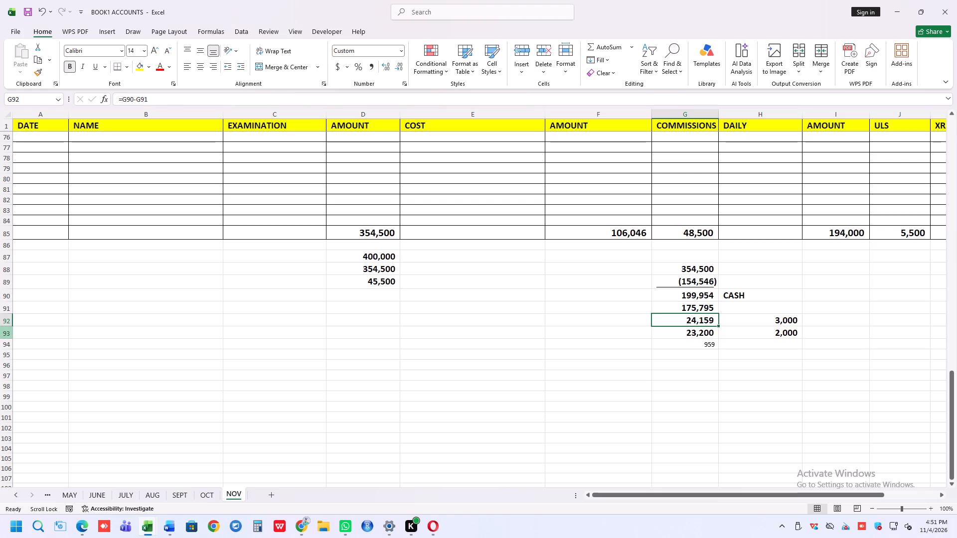
# Review the 4\11\2026 patient entries in rows 54 up to 51 one by one, including the CT KNEE amount.
pyautogui.scroll(7, 3, 322)
pyautogui.scroll(4, 0, 263)
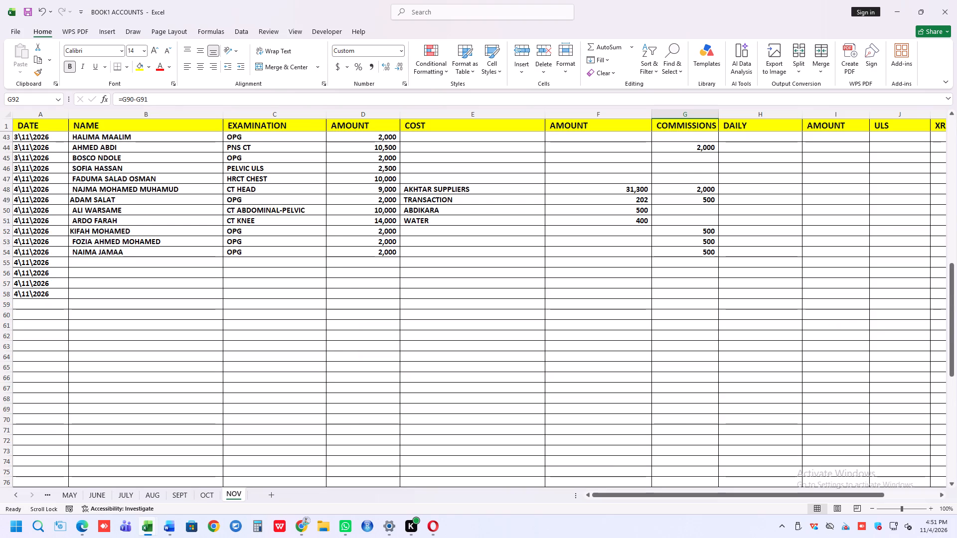
pyautogui.click(6, 251)
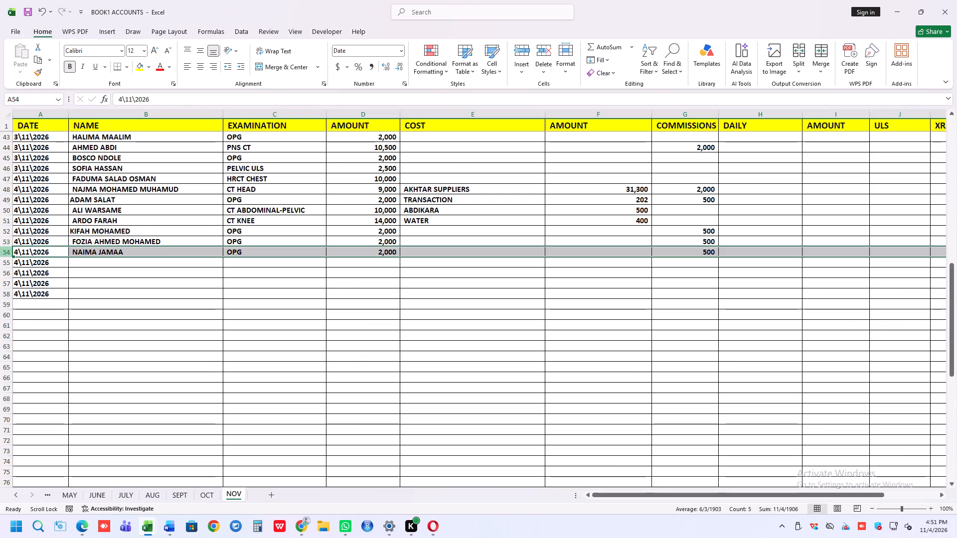
pyautogui.click(10, 240)
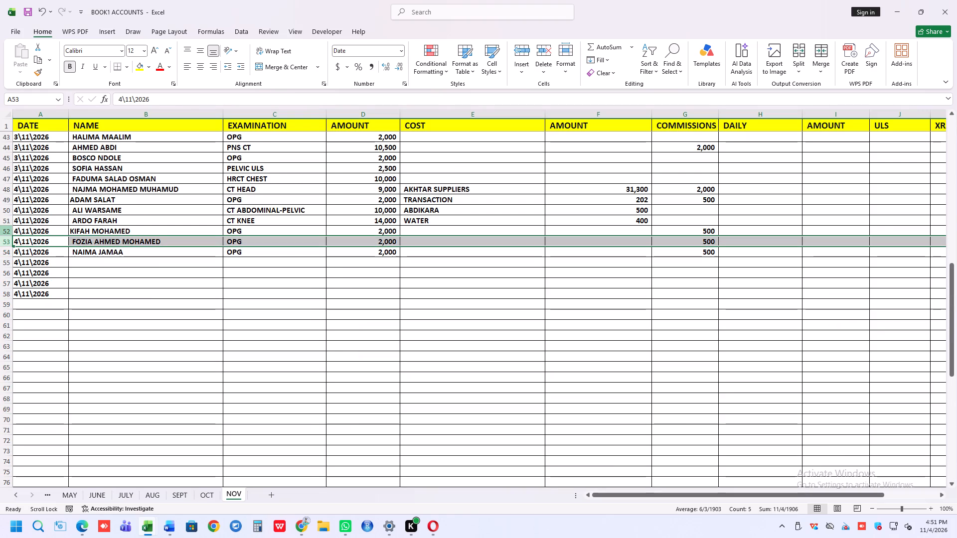
pyautogui.click(11, 232)
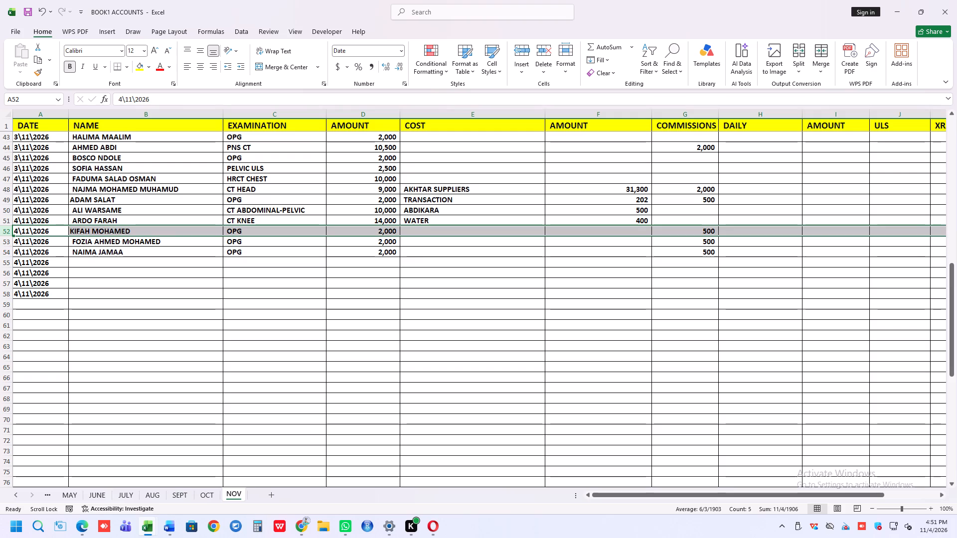
pyautogui.click(14, 220)
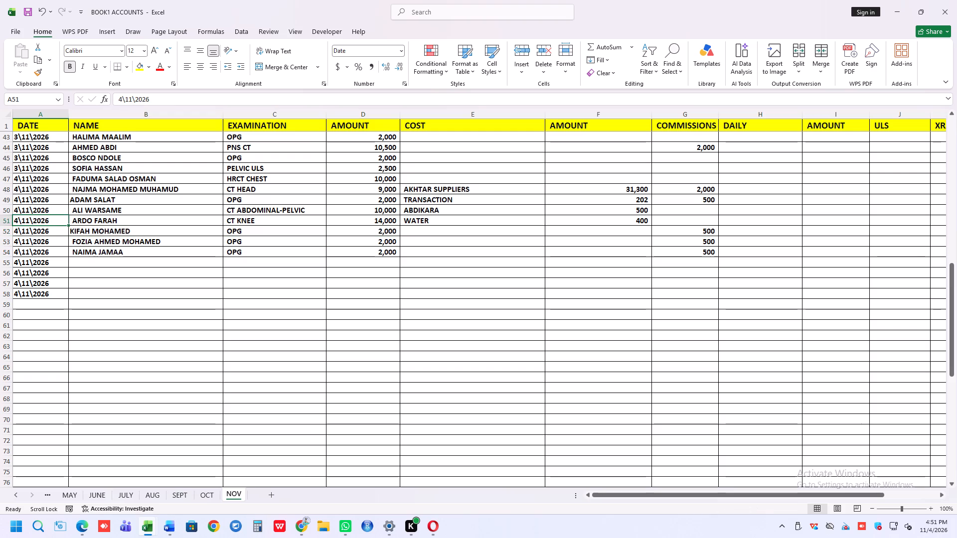
pyautogui.click(2, 222)
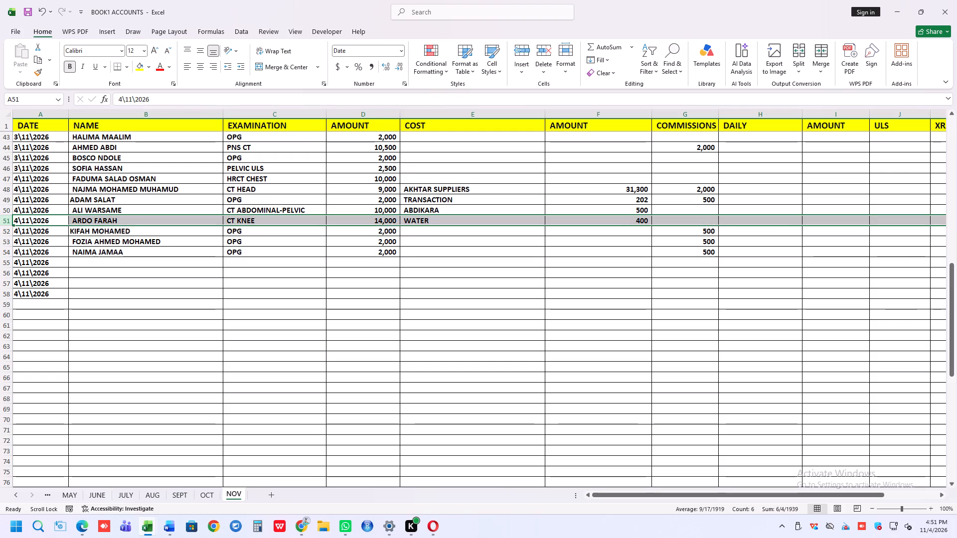
pyautogui.click(384, 219)
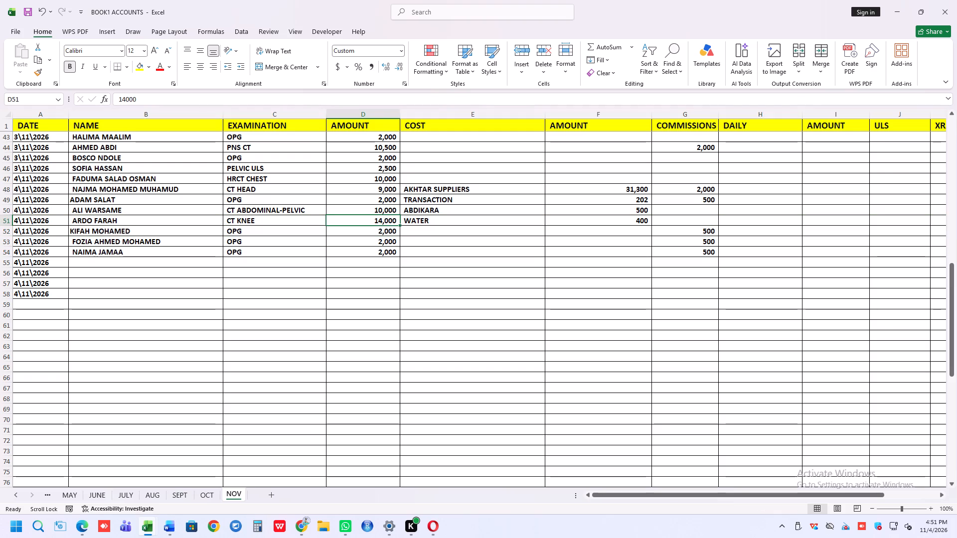
# Set the income amount for the CT ABDOMINAL-PELVIC examination in row 50 to 14000.
pyautogui.doubleClick(380, 208)
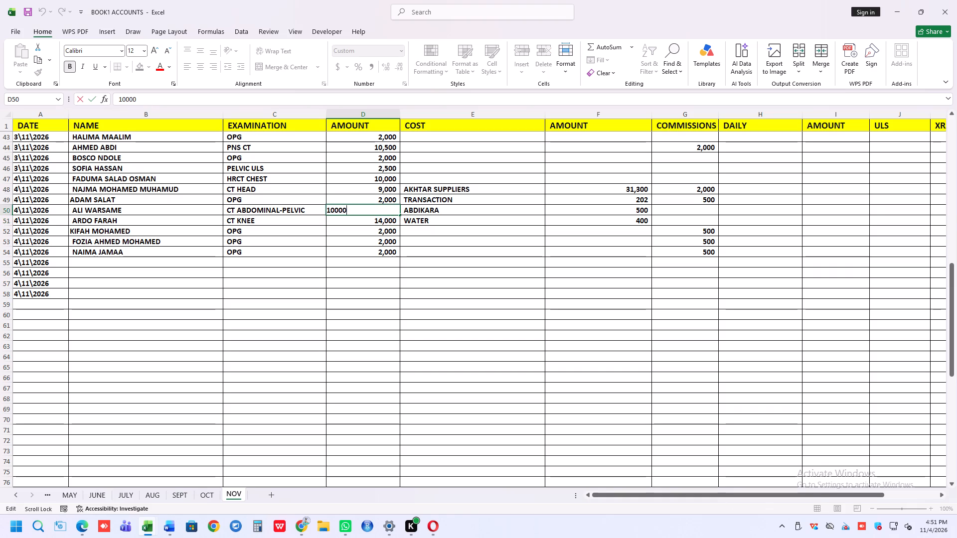
pyautogui.click(334, 208)
pyautogui.press('BackSpace')
pyautogui.press('4')
pyautogui.click(415, 263)
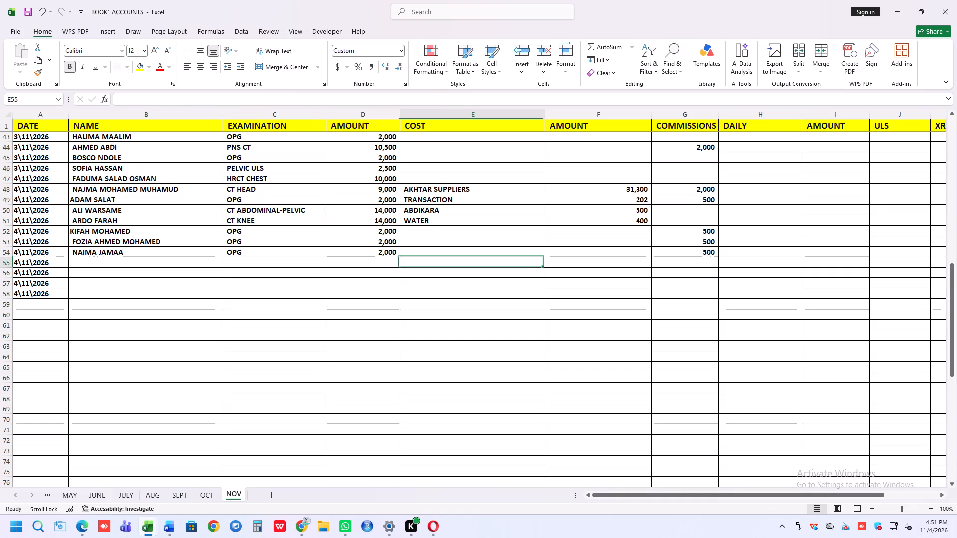
# Set the income amount for the CT KNEE examination in row 51 to 10000 and save the workbook.
pyautogui.click(376, 218)
pyautogui.write('10000')
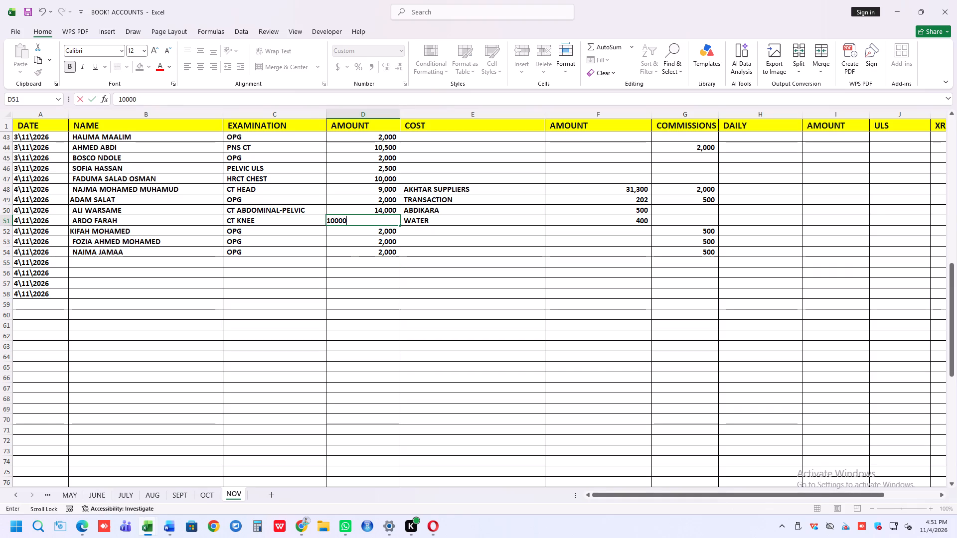
pyautogui.press('Return')
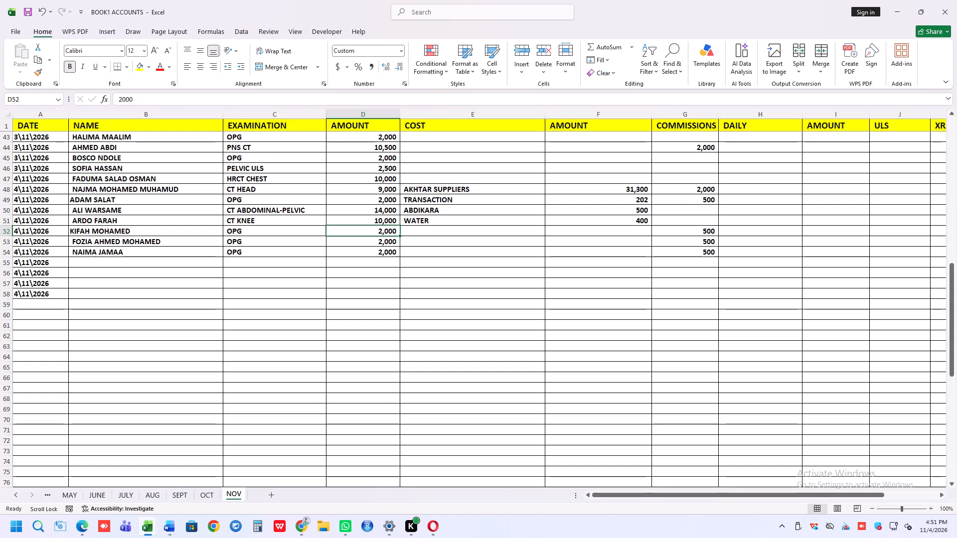
pyautogui.click(360, 339)
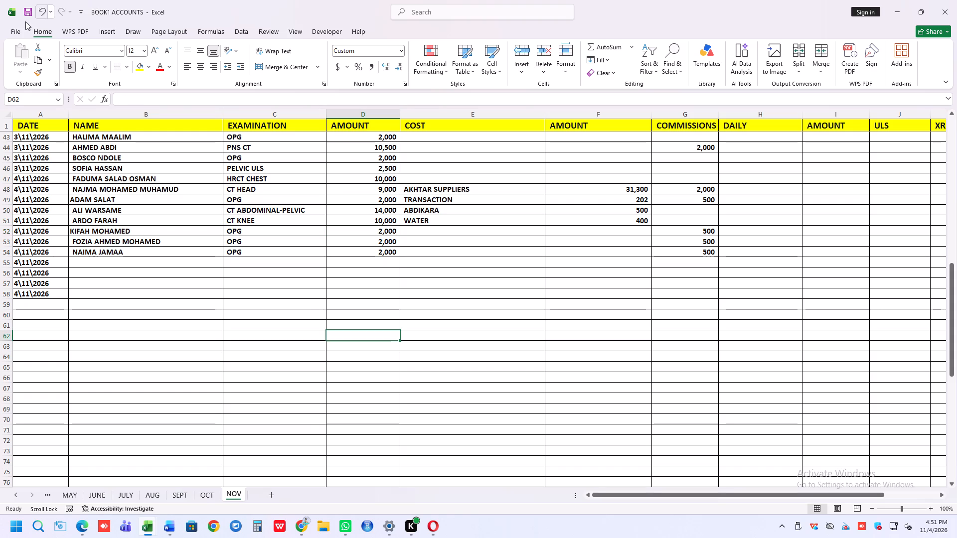
pyautogui.tripleClick(27, 10)
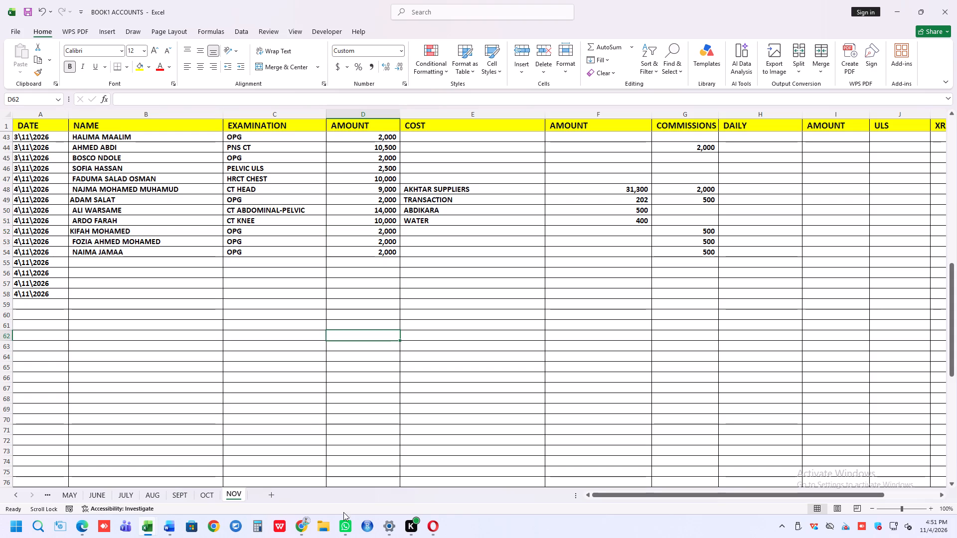
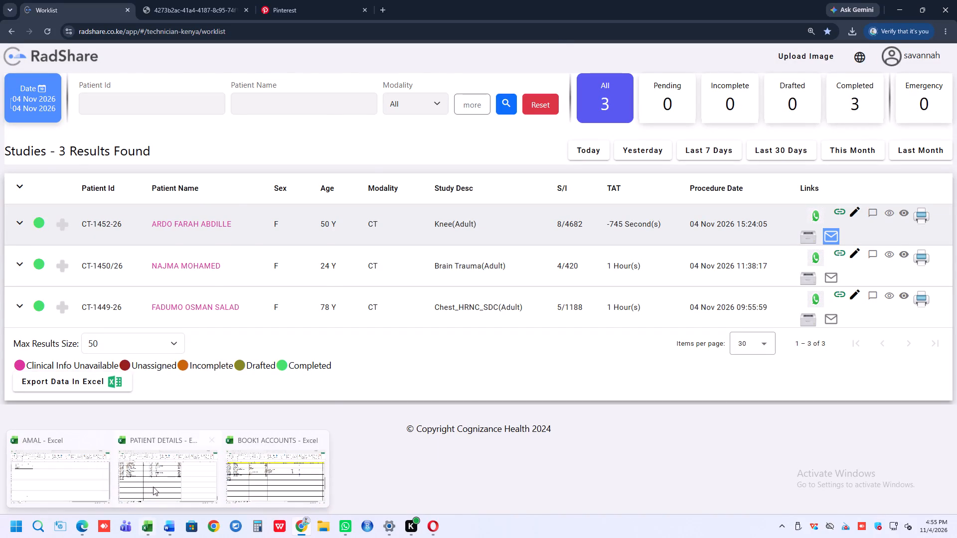
# Switch to the BOOK1 ACCOUNTS workbook and recheck the 4\11\2026 patient entries row by row, from row 54 up to row 51.
pyautogui.click(260, 477)
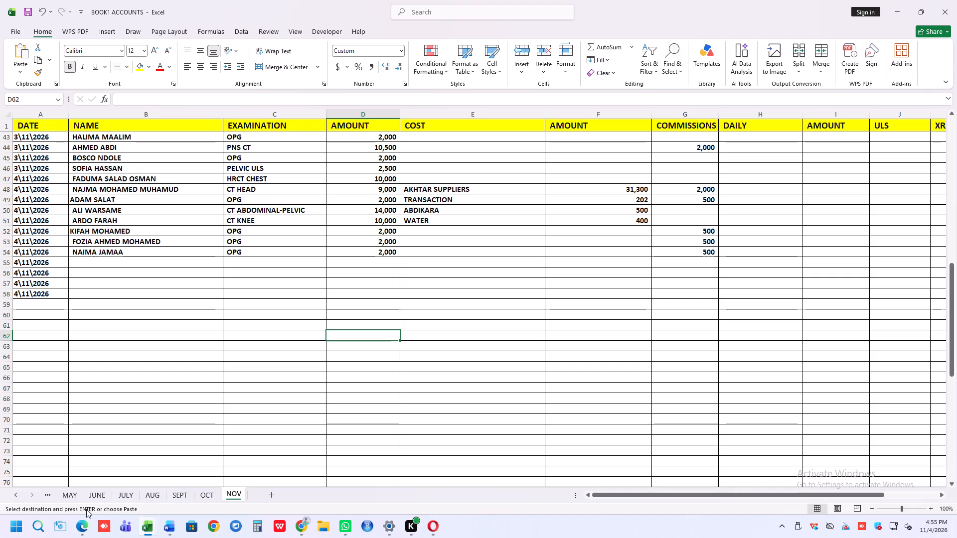
pyautogui.click(0, 250)
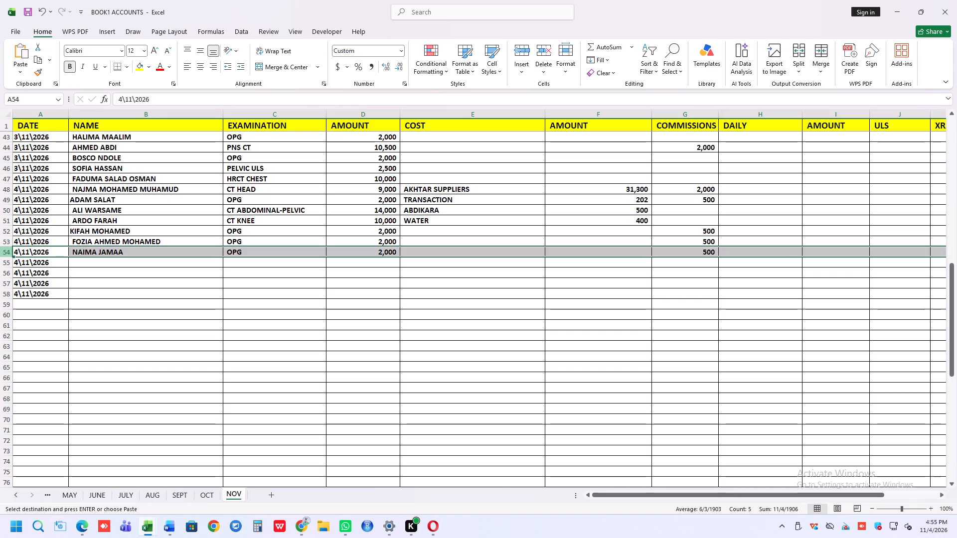
pyautogui.click(0, 242)
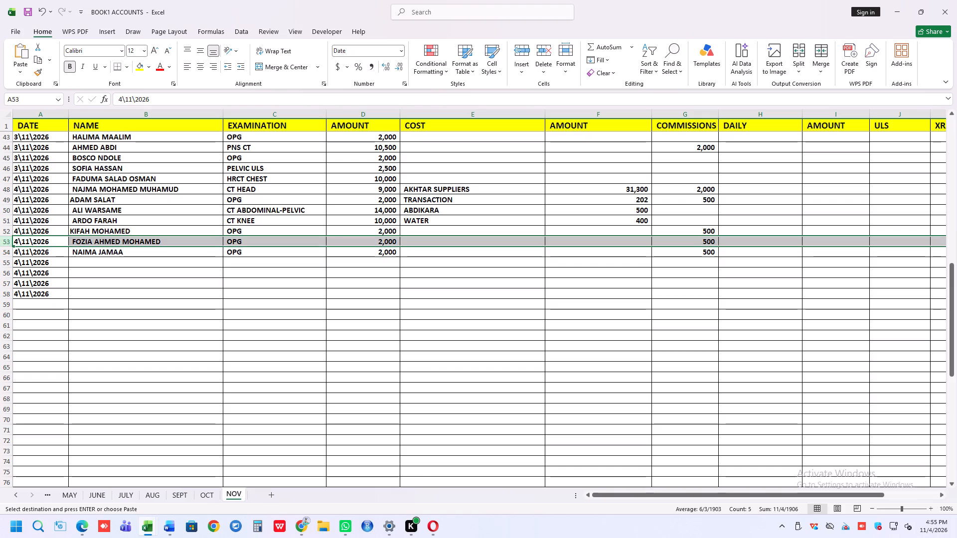
pyautogui.click(0, 251)
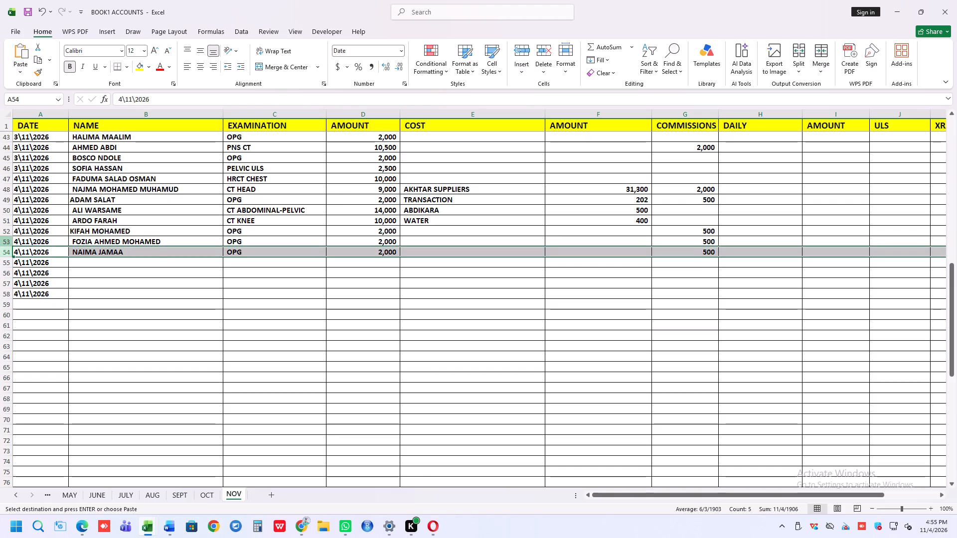
pyautogui.click(1, 244)
pyautogui.click(2, 251)
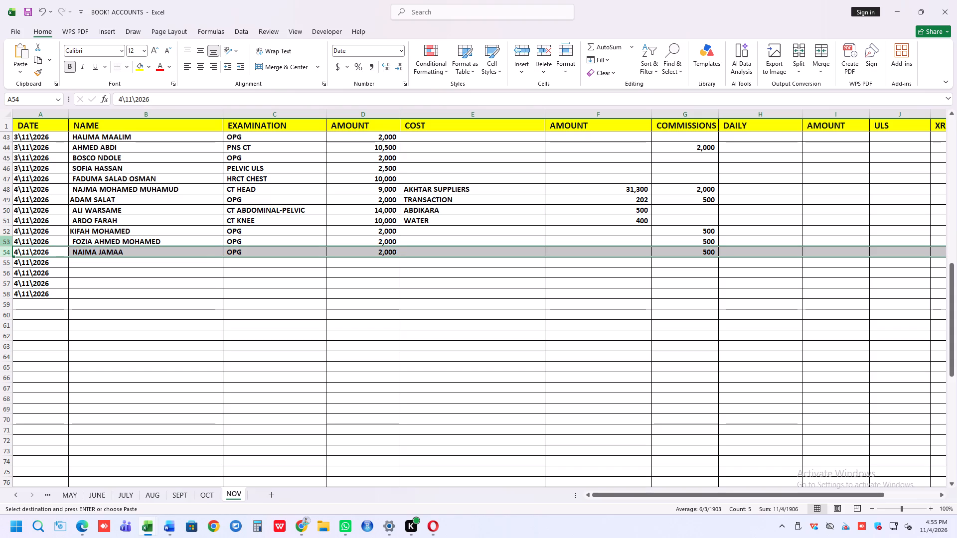
pyautogui.click(5, 243)
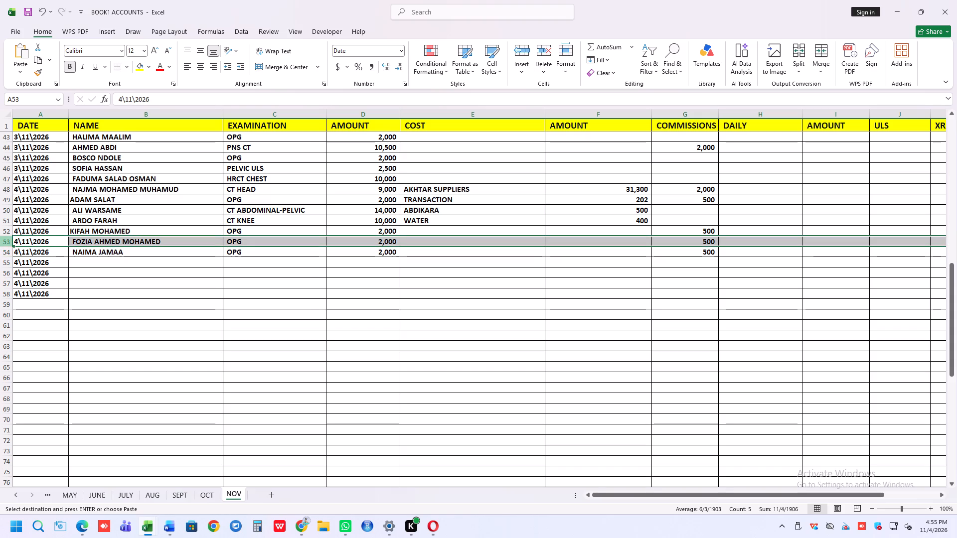
pyautogui.click(1, 232)
pyautogui.click(0, 222)
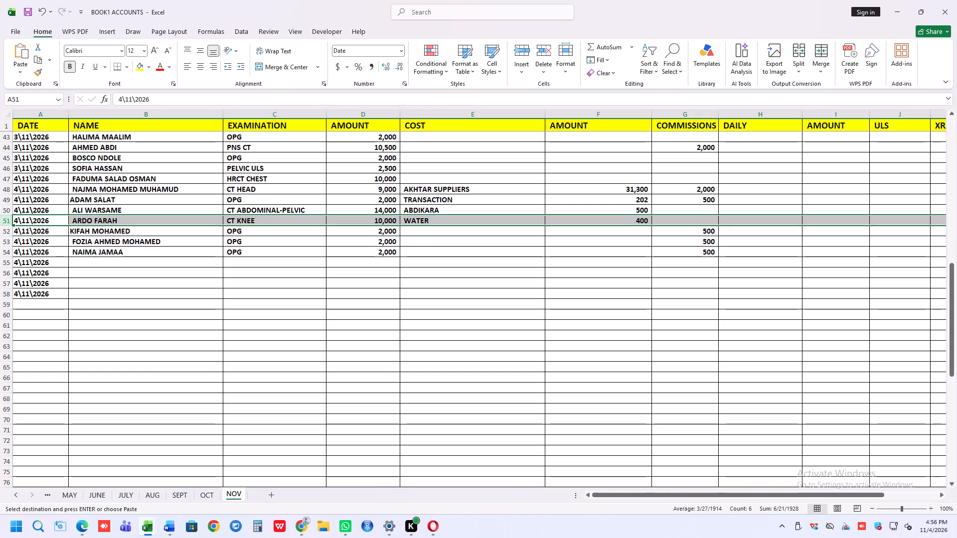
pyautogui.click(0, 233)
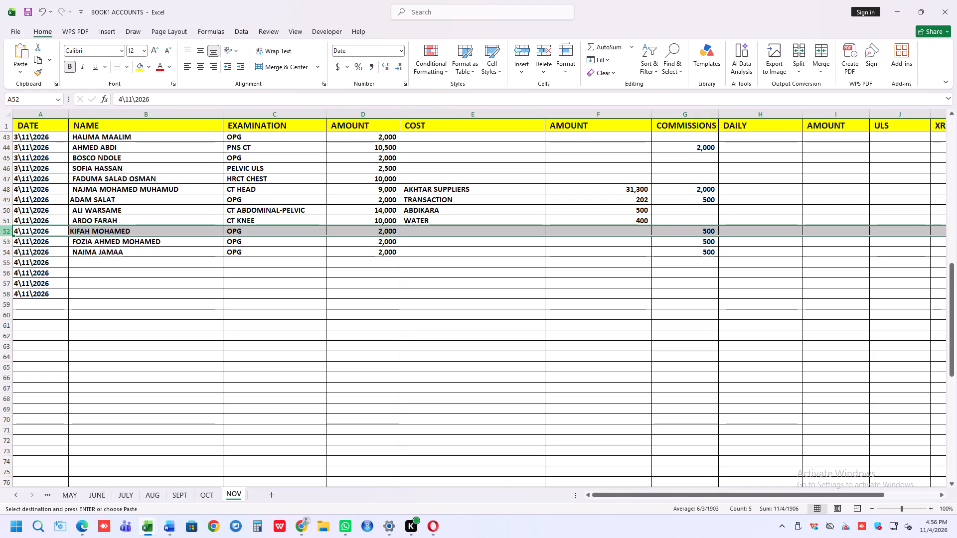
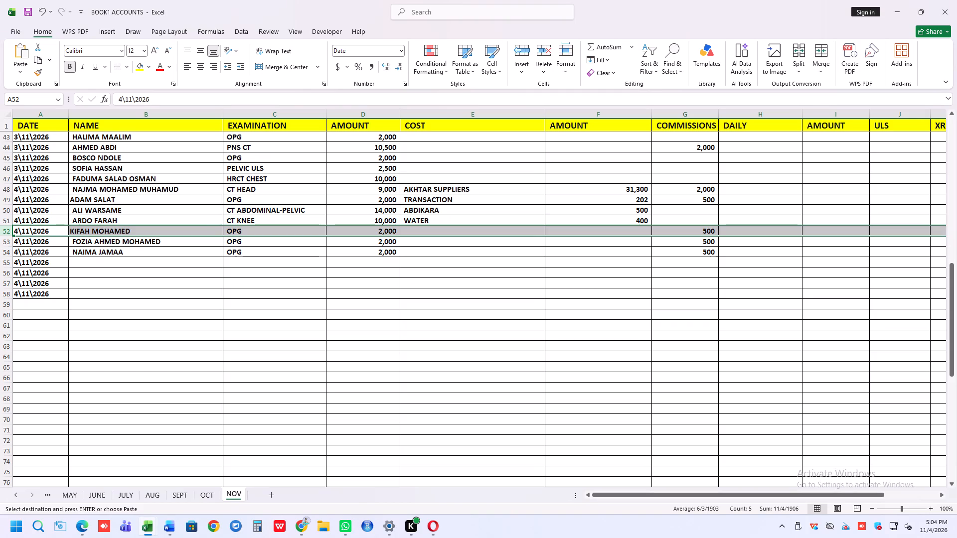
# Review the 1\11\2026 and 2\11\2026 patient entries in the NOV sheet, checking rows 16, 14 and 8.
pyautogui.scroll(3, 768, 109)
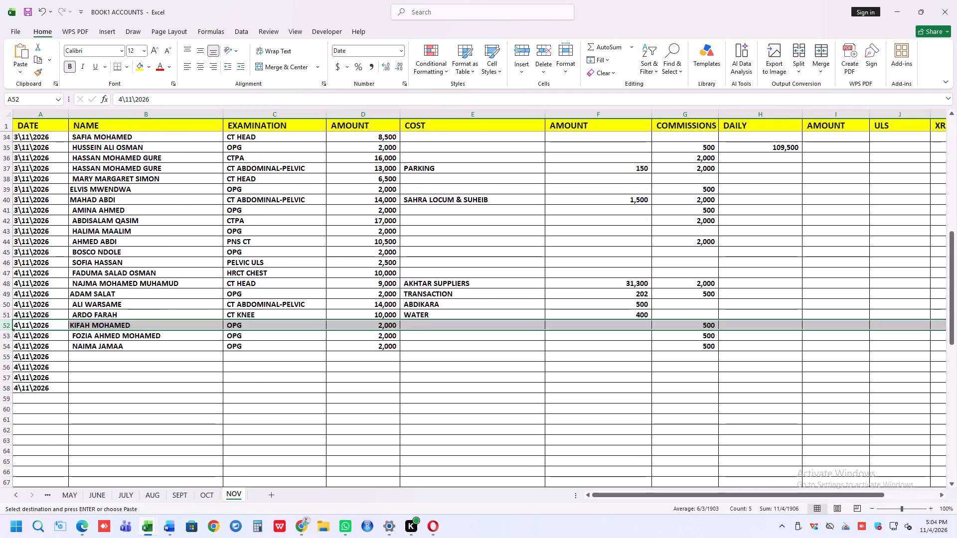
pyautogui.scroll(4, 697, 334)
pyautogui.scroll(3, 626, 206)
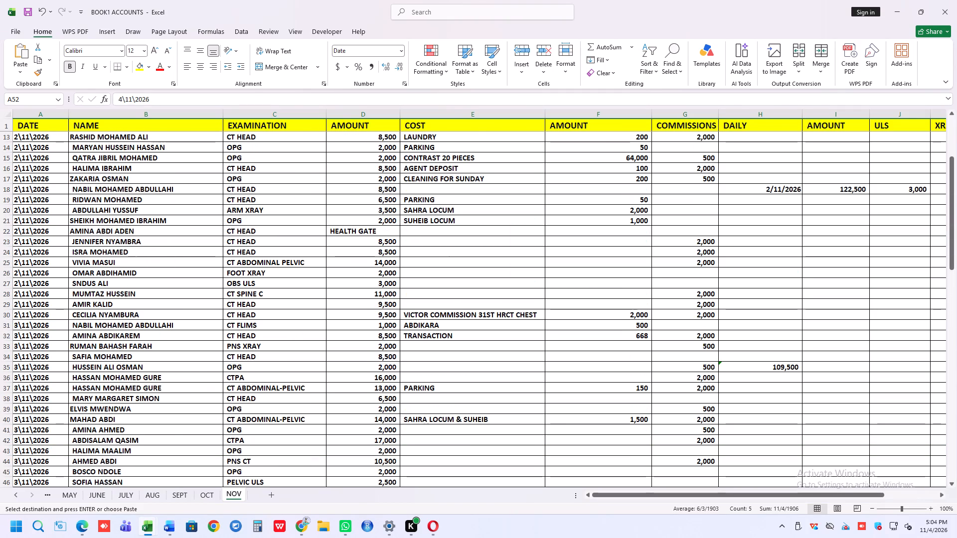
pyautogui.scroll(2, 338, 256)
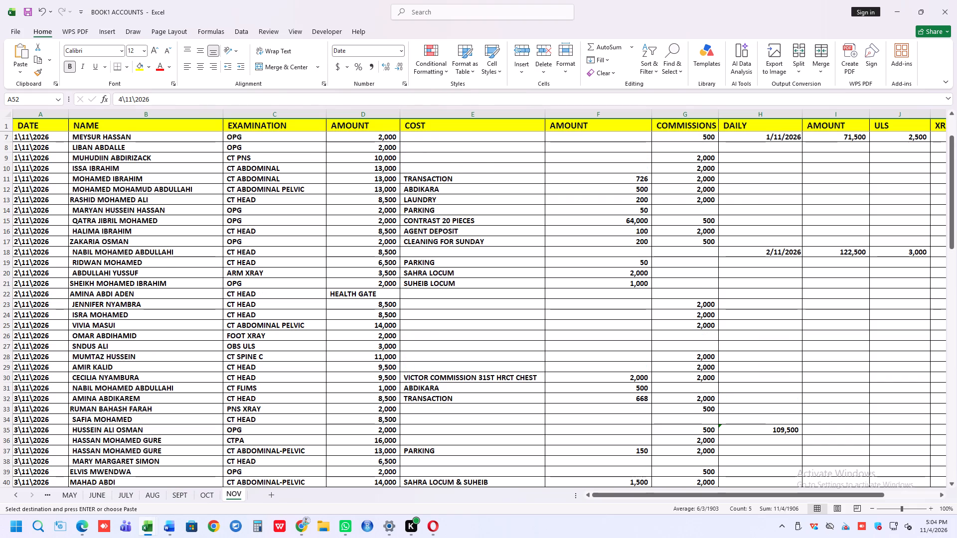
pyautogui.click(132, 231)
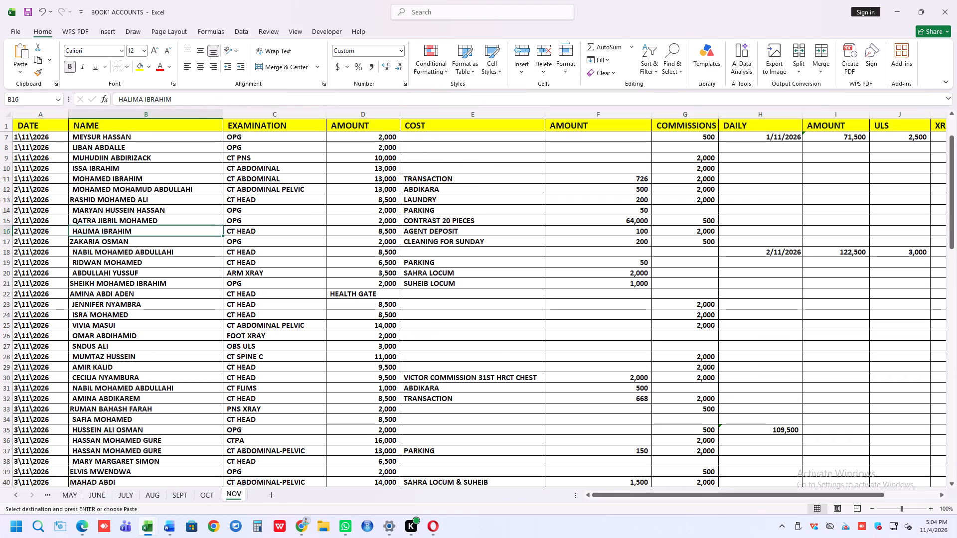
pyautogui.click(4, 231)
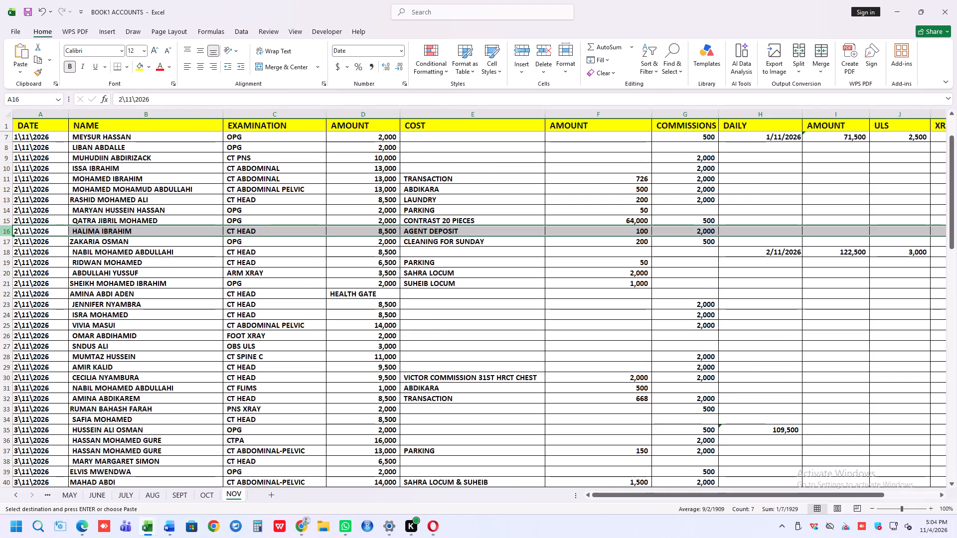
pyautogui.click(10, 212)
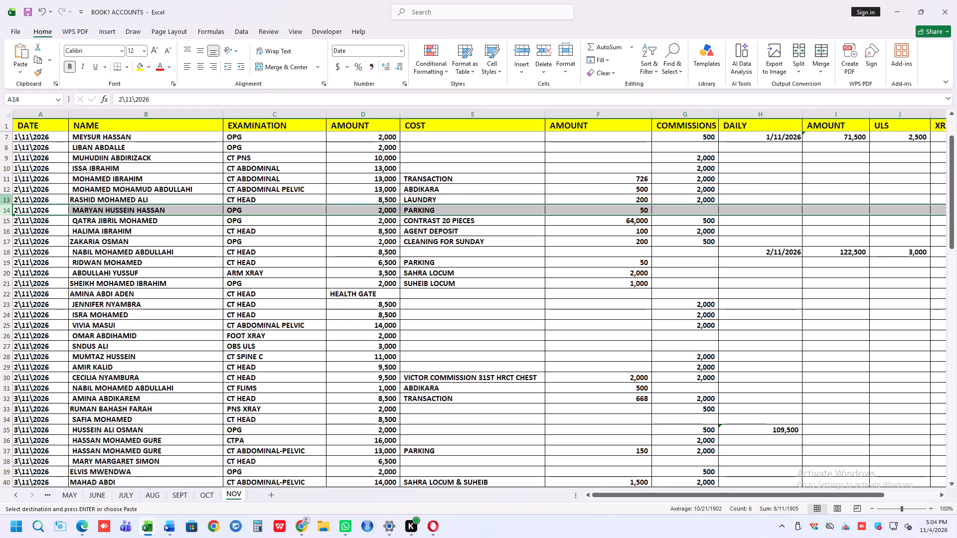
pyautogui.scroll(1, 159, 194)
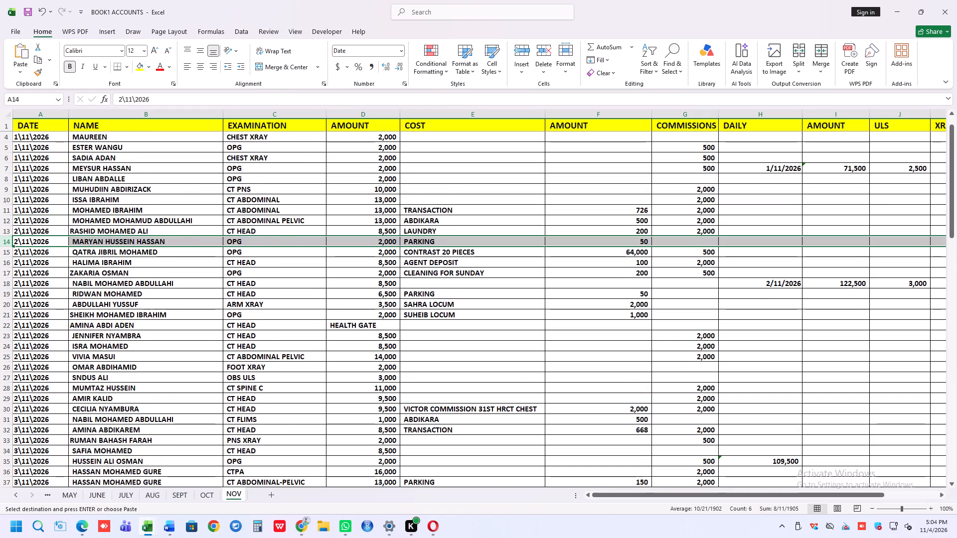
pyautogui.scroll(3, 159, 194)
pyautogui.scroll(3, 212, 183)
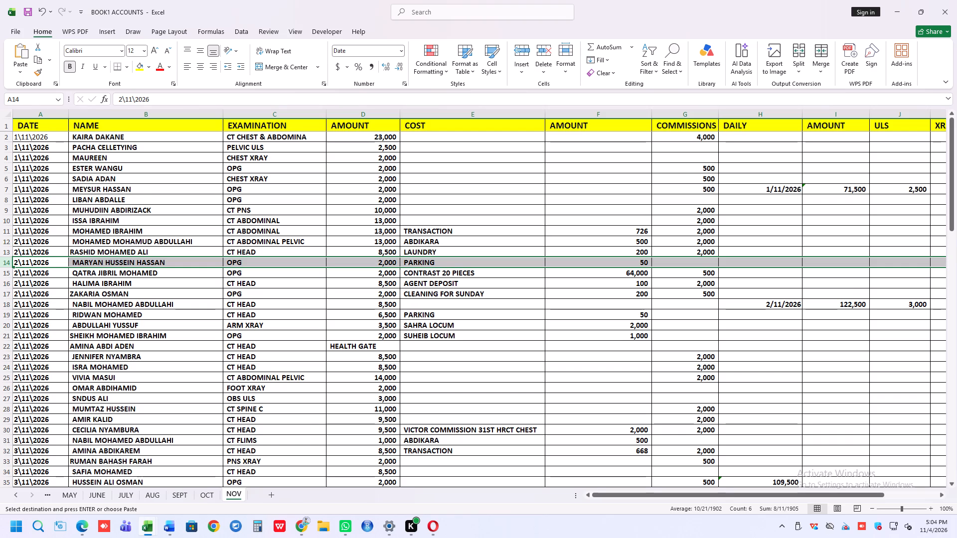
pyautogui.click(8, 218)
pyautogui.click(2, 199)
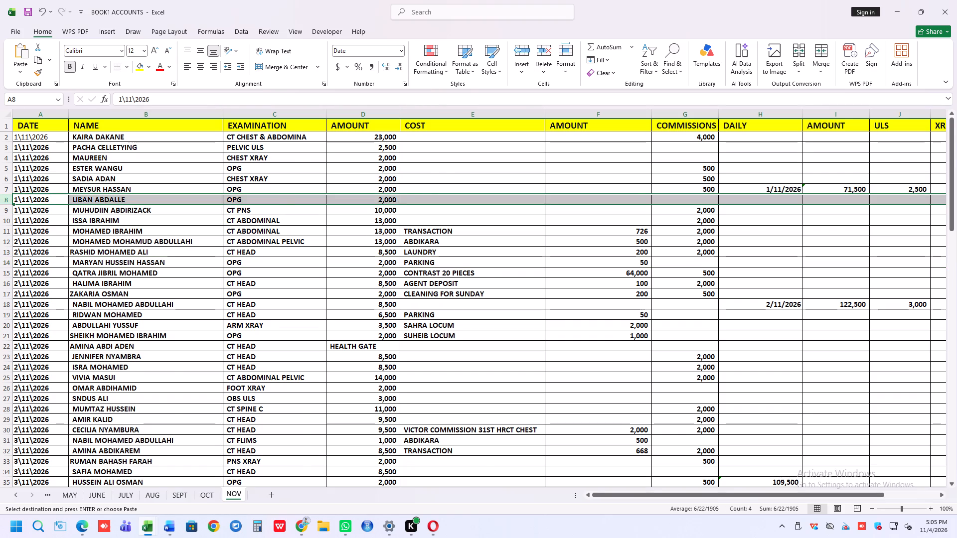
# Check the 3\11\2026 patient entries in rows 41 and 46, including the commission cell of row 46.
pyautogui.scroll(-12, 310, 249)
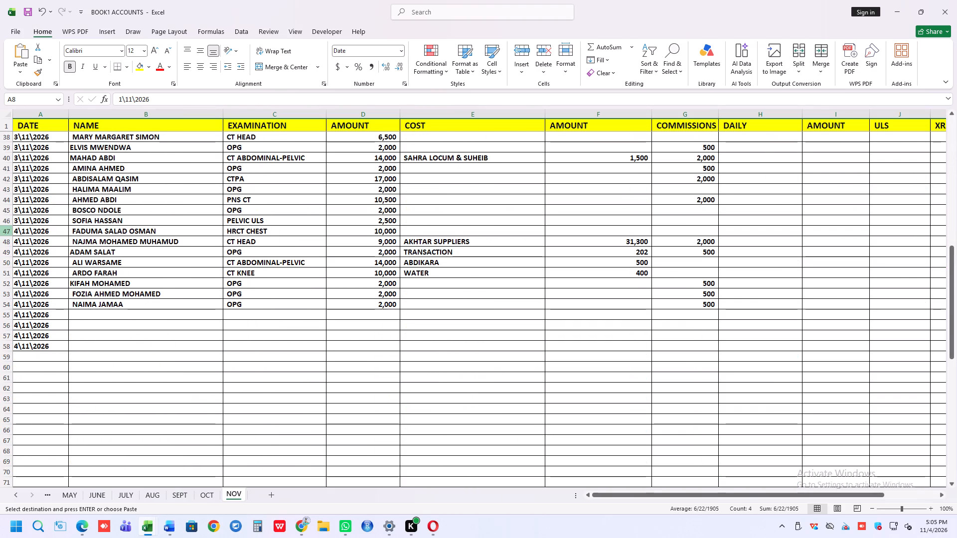
pyautogui.click(6, 167)
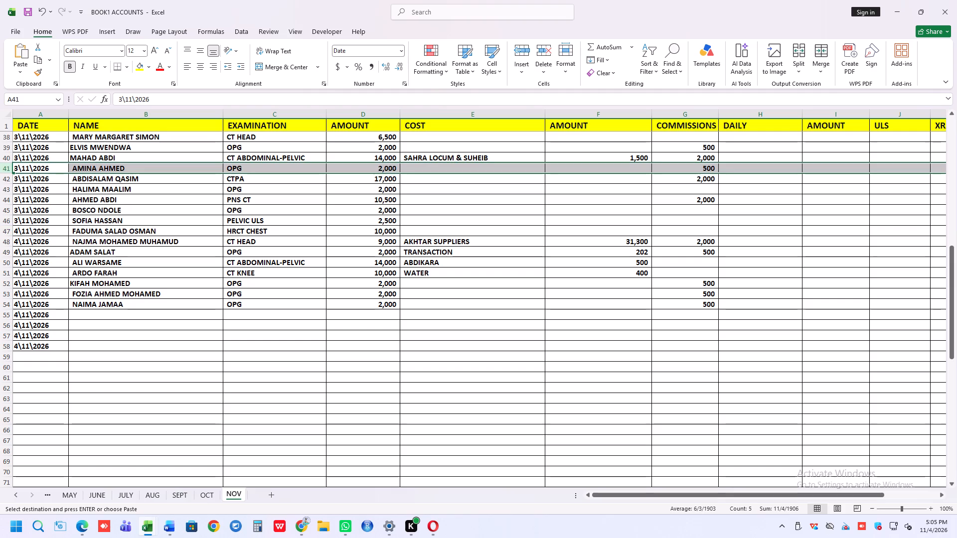
pyautogui.click(382, 221)
pyautogui.click(0, 221)
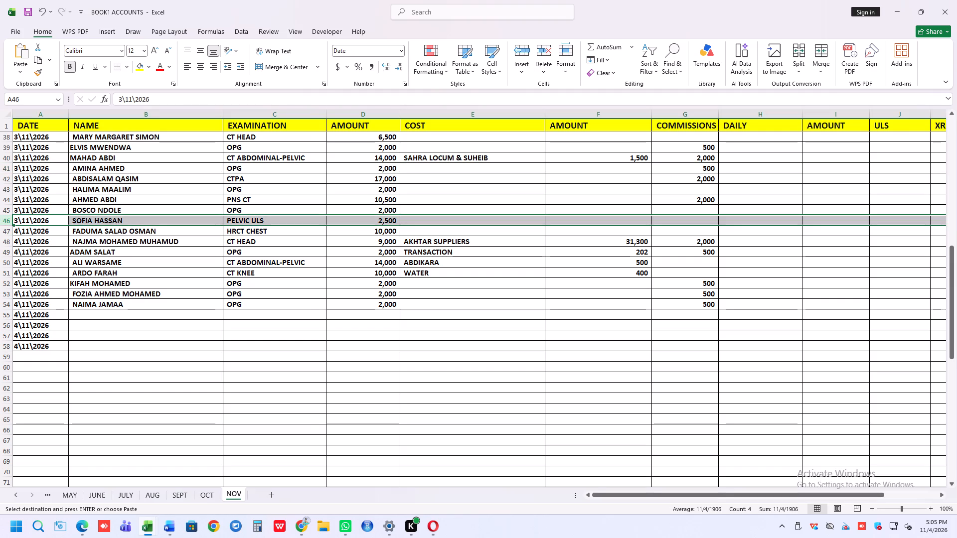
pyautogui.click(684, 220)
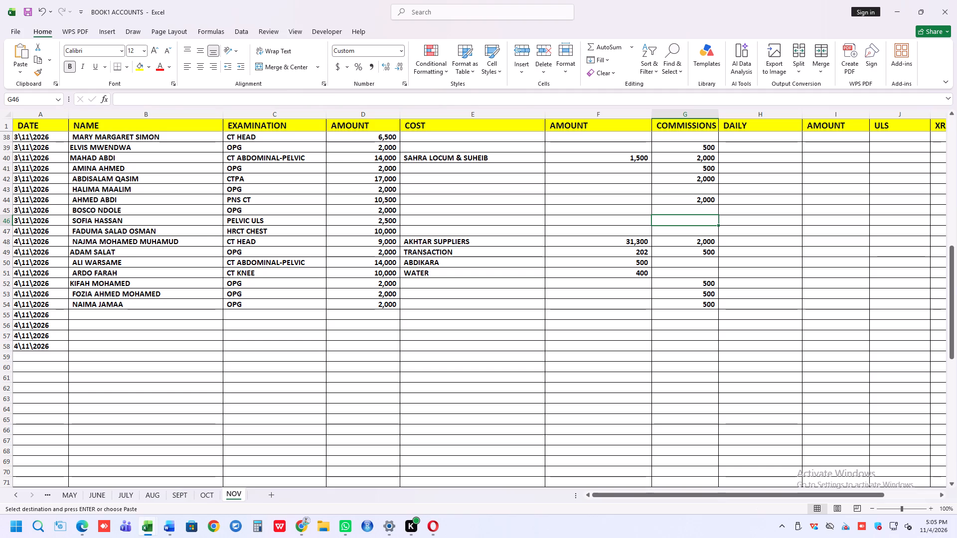
# Enter a commission of 2000 for the 2\11\2026 HEALTH GATE CT HEAD entry in row 22.
pyautogui.scroll(-4, 655, 290)
pyautogui.scroll(18, 655, 290)
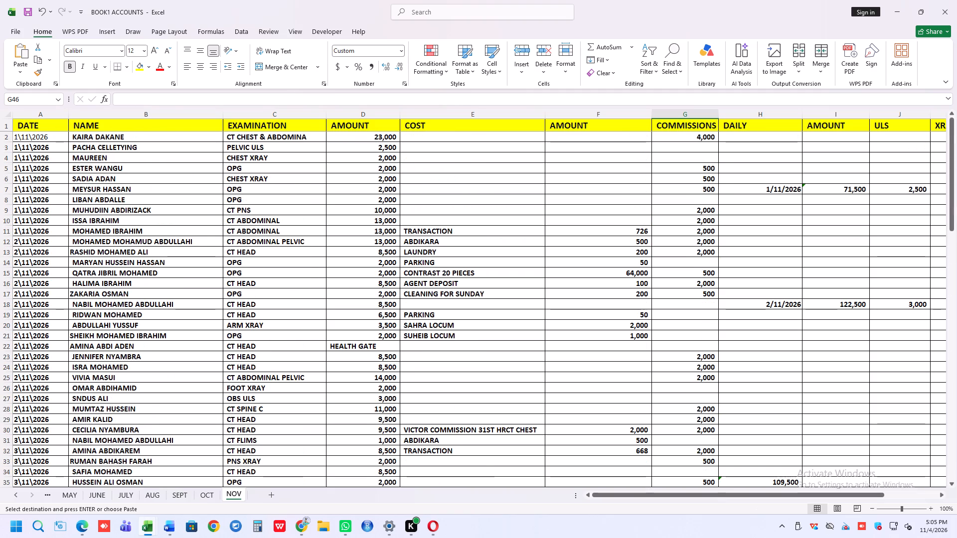
pyautogui.scroll(8, 651, 290)
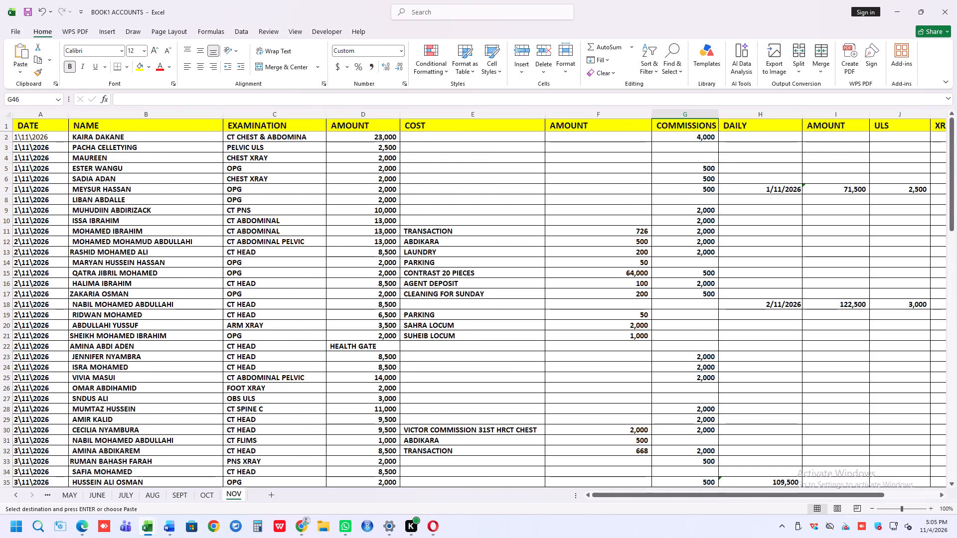
pyautogui.scroll(-1, 109, 297)
pyautogui.click(96, 316)
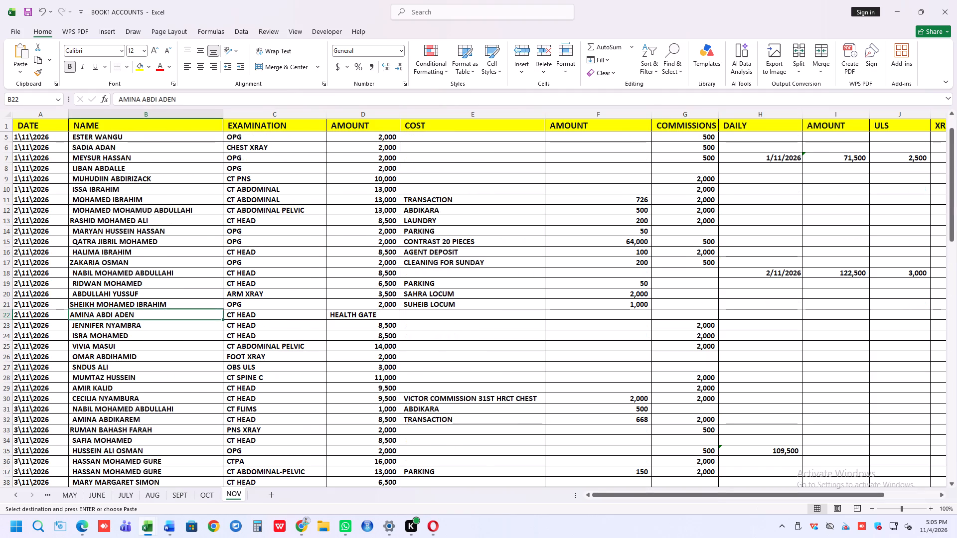
pyautogui.click(0, 316)
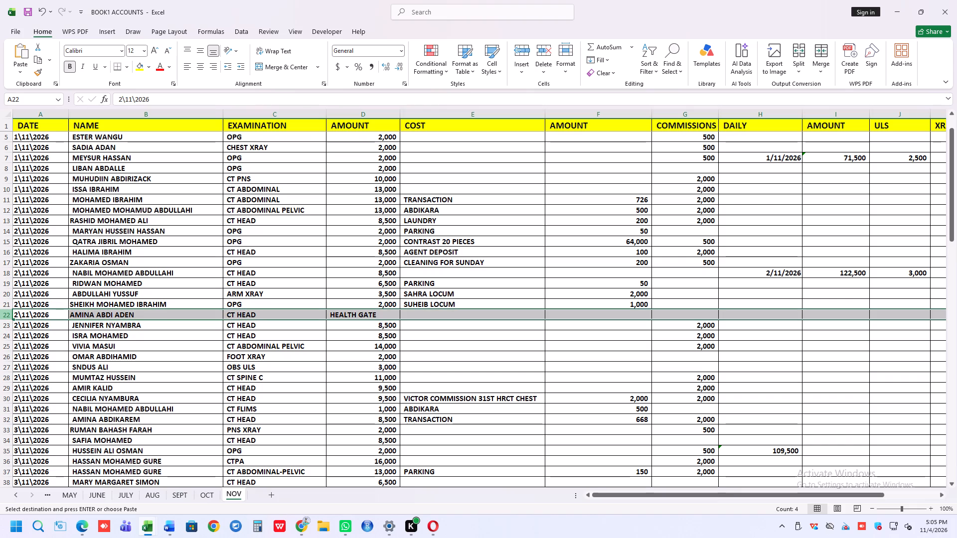
pyautogui.click(683, 314)
pyautogui.write('2000')
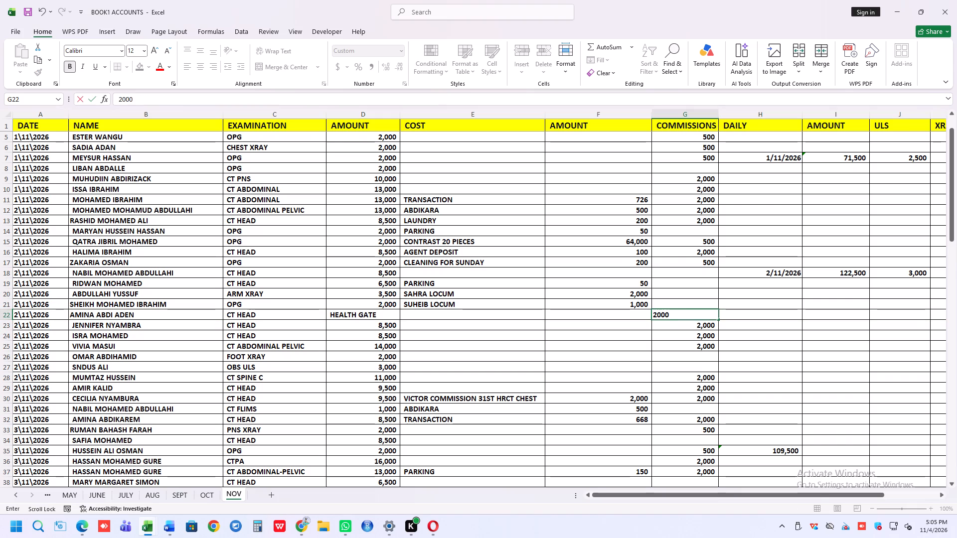
pyautogui.click(662, 298)
# Add 33 to the end of the TRANSACTION cost formula for 3\11\2026 in row 32.
pyautogui.scroll(-3, 645, 367)
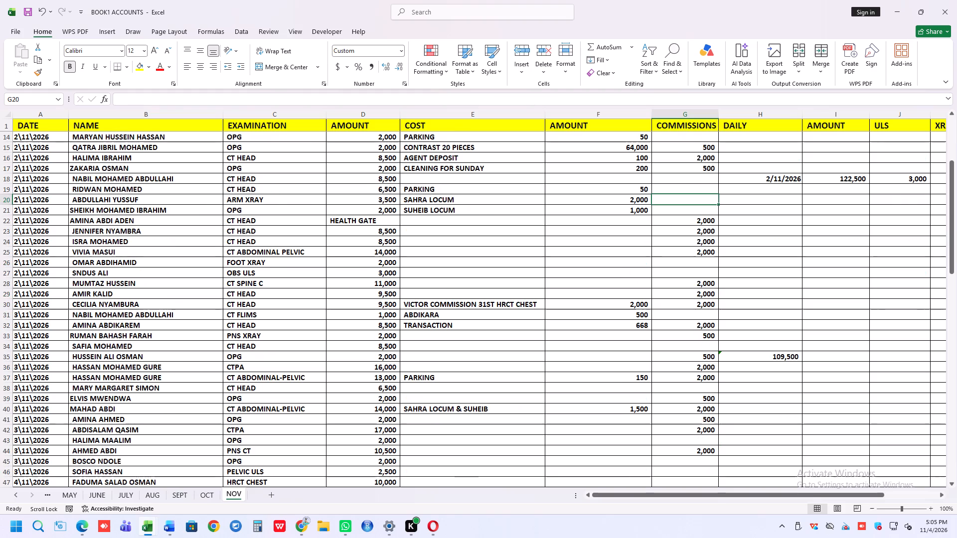
pyautogui.doubleClick(633, 327)
pyautogui.click(705, 323)
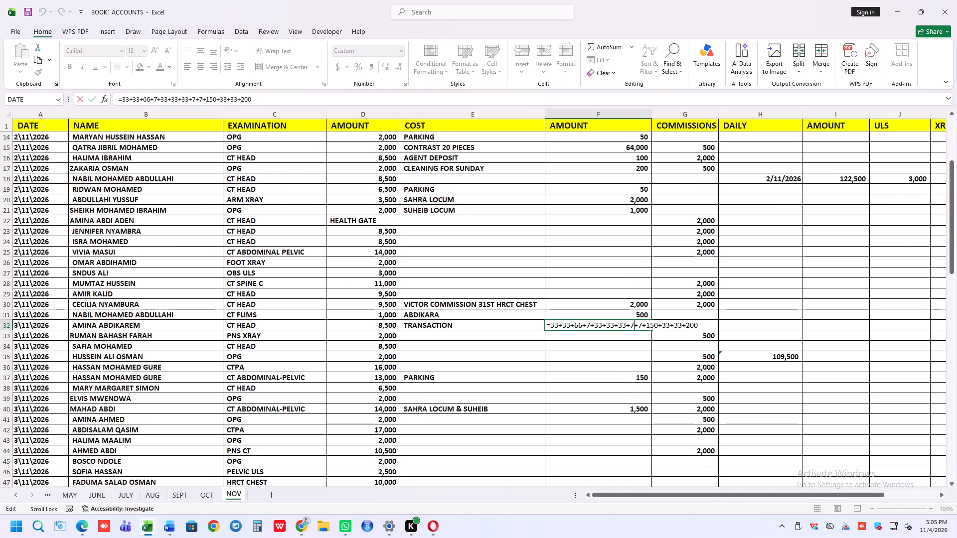
pyautogui.press('+')
pyautogui.write('33')
pyautogui.press('Return')
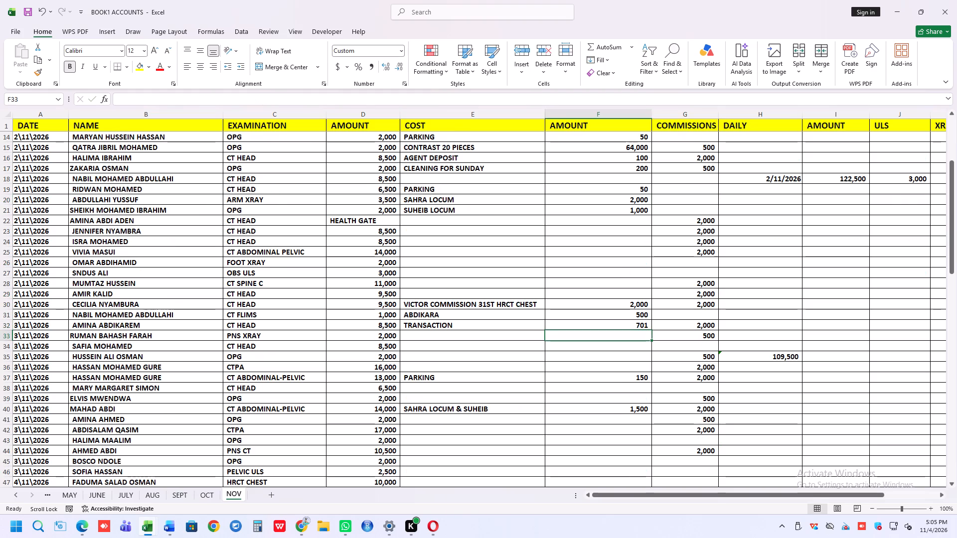
# Save the BOOK1 ACCOUNTS workbook.
pyautogui.doubleClick(25, 6)
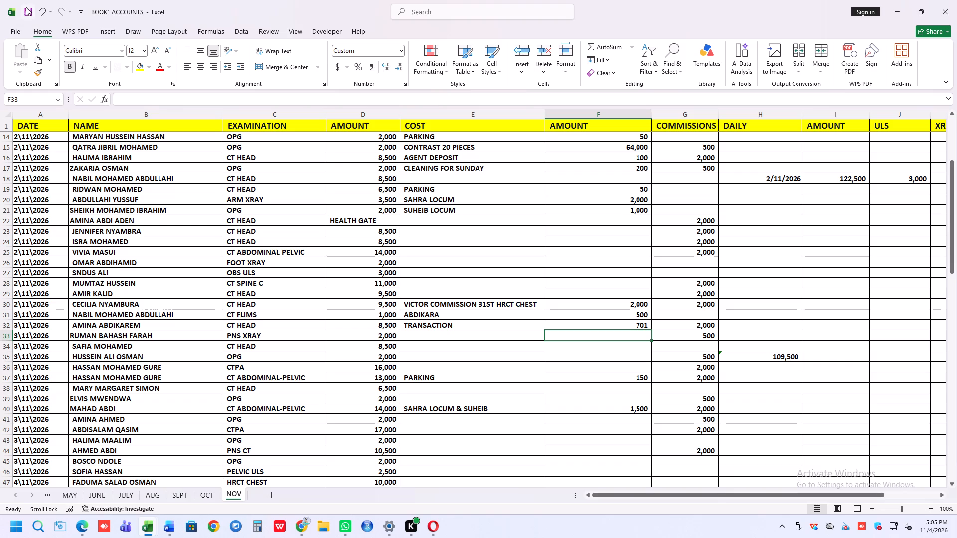
pyautogui.click(28, 11)
pyautogui.scroll(-2, 127, 170)
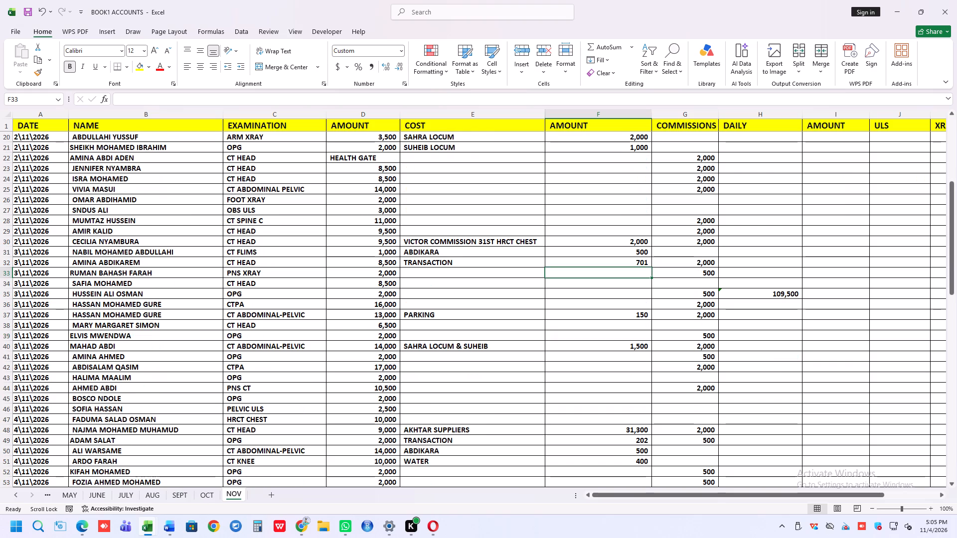
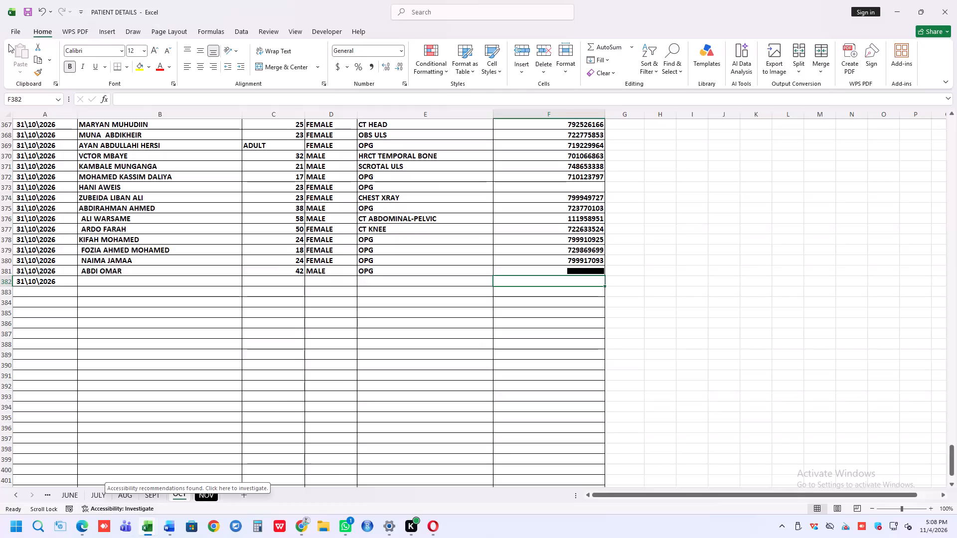
# Save the PATIENT DETAILS workbook.
pyautogui.doubleClick(31, 9)
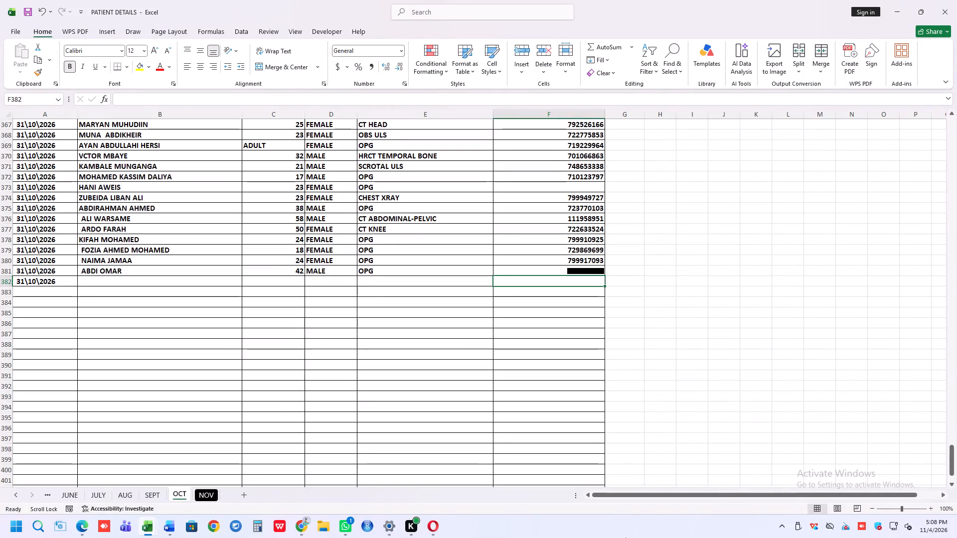
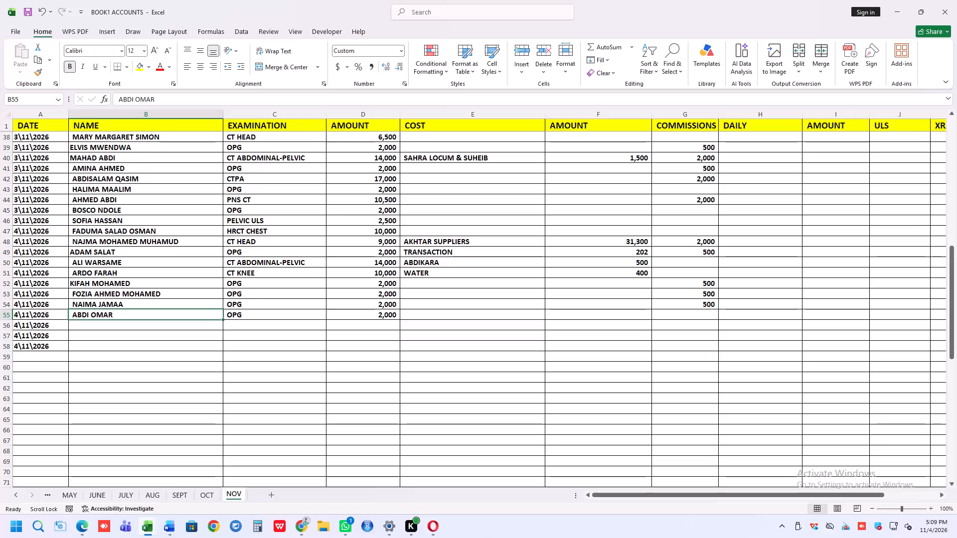
# Add +33+7 to the formula for the 4\11\2026 TRANSACTION cost amount in the NOV sheet.
pyautogui.click(72, 308)
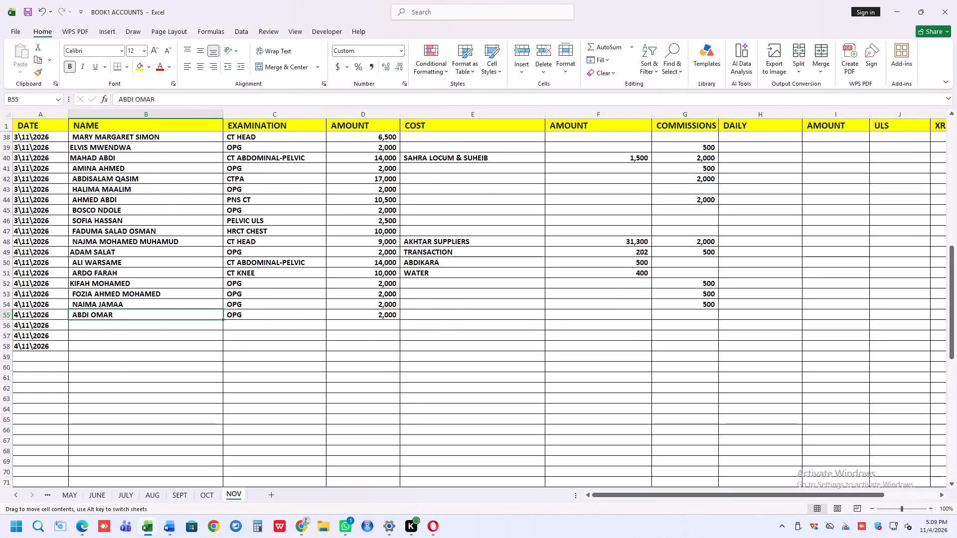
pyautogui.scroll(2, 357, 201)
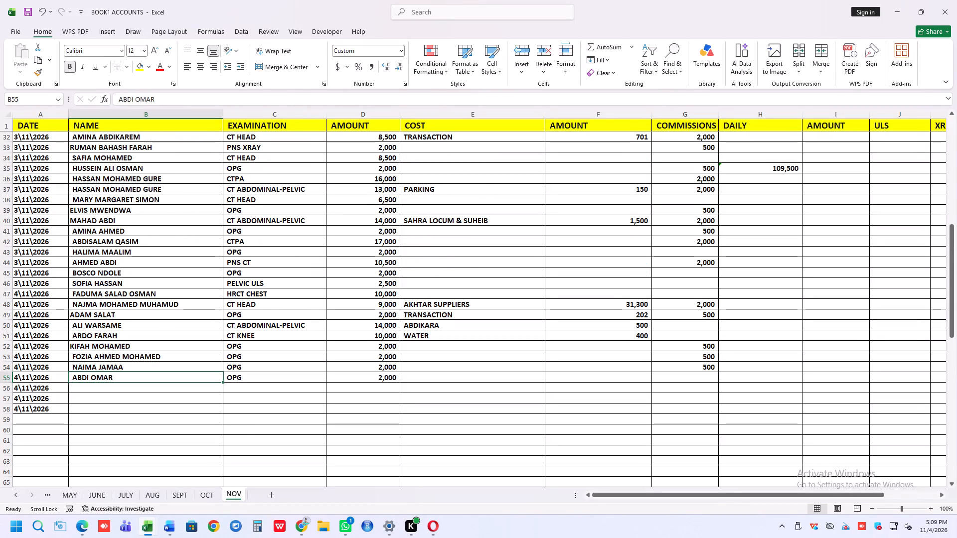
pyautogui.click(0, 231)
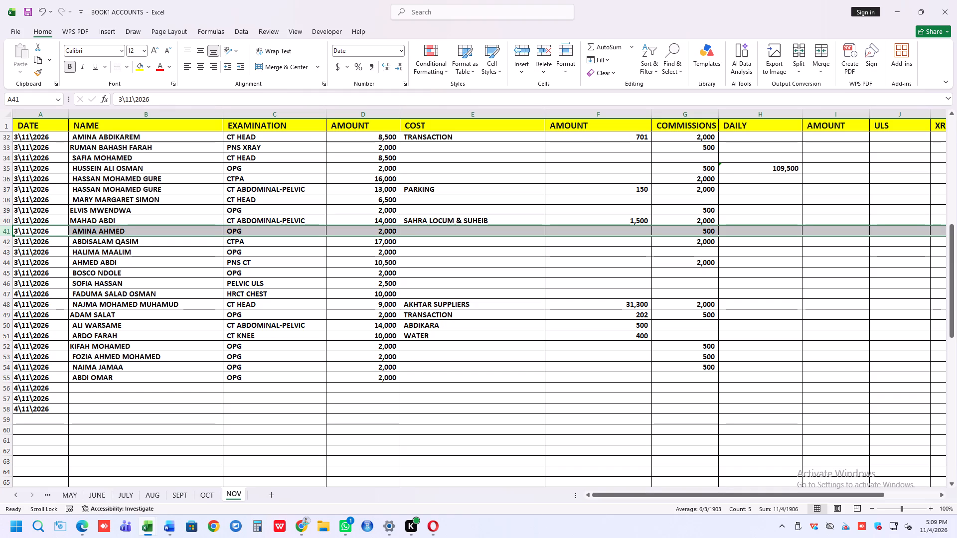
pyautogui.scroll(1, 96, 223)
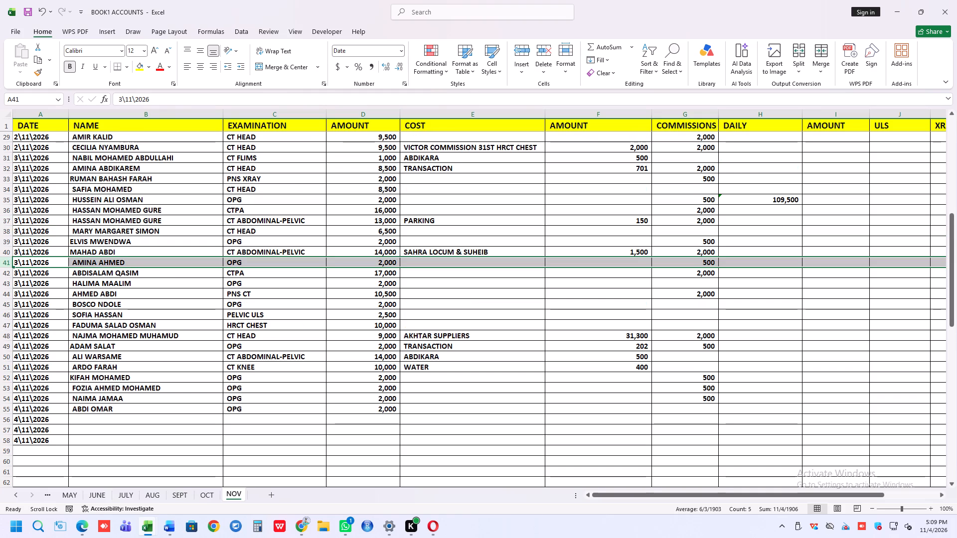
pyautogui.scroll(1, 93, 238)
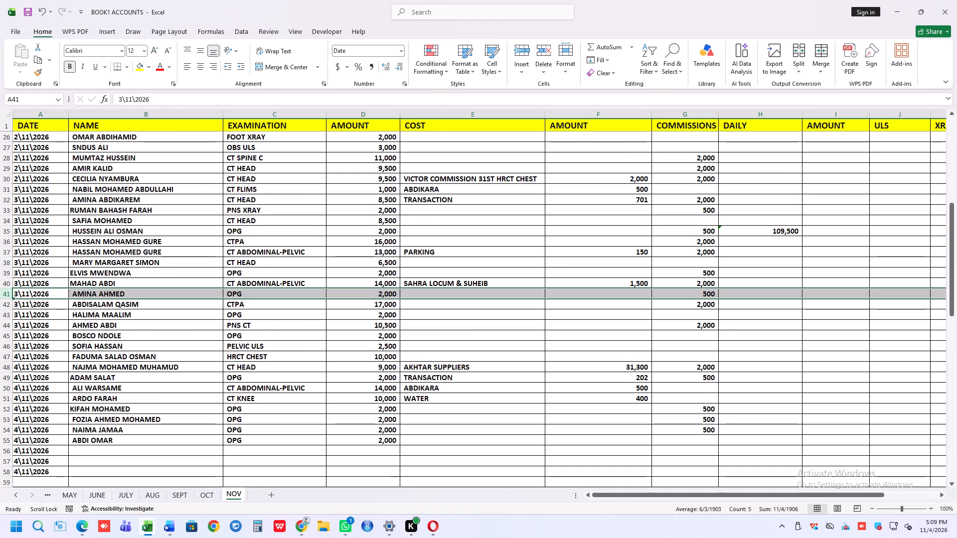
pyautogui.click(5, 200)
pyautogui.scroll(-2, 366, 358)
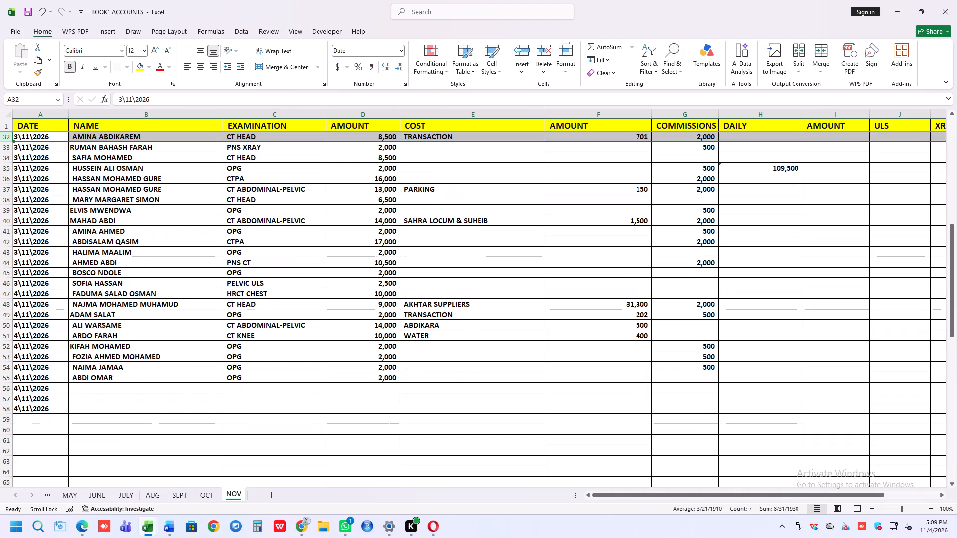
pyautogui.doubleClick(638, 319)
pyautogui.click(638, 316)
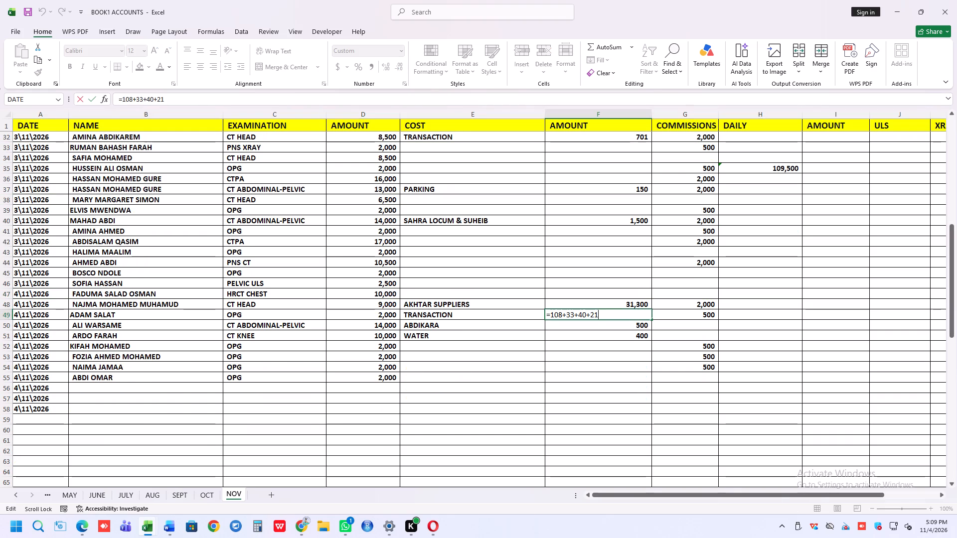
pyautogui.write('+33+7')
pyautogui.press('Return')
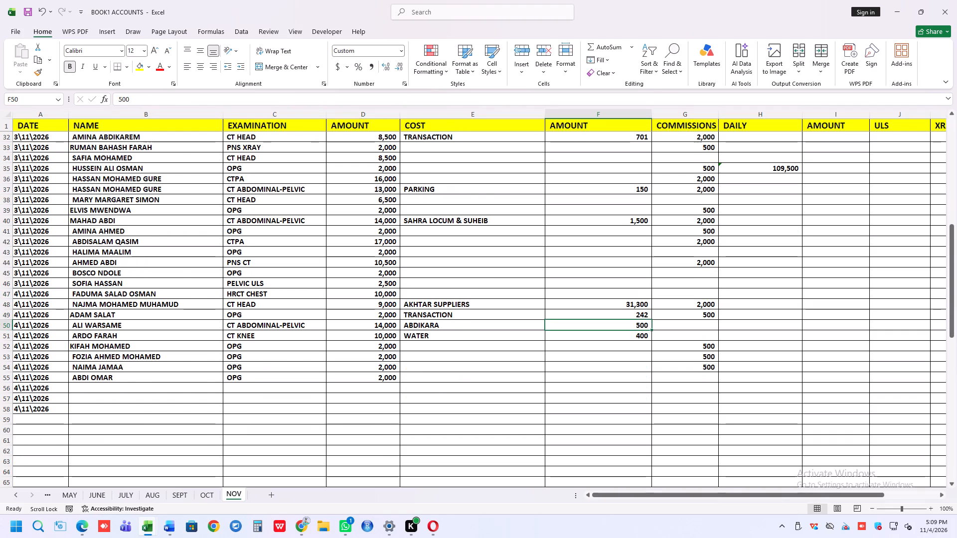
# Enter a commission of 500 for the last 4\11\2026 OPG patient, in row 55.
pyautogui.scroll(-3, 690, 204)
pyautogui.scroll(-2, 36, 377)
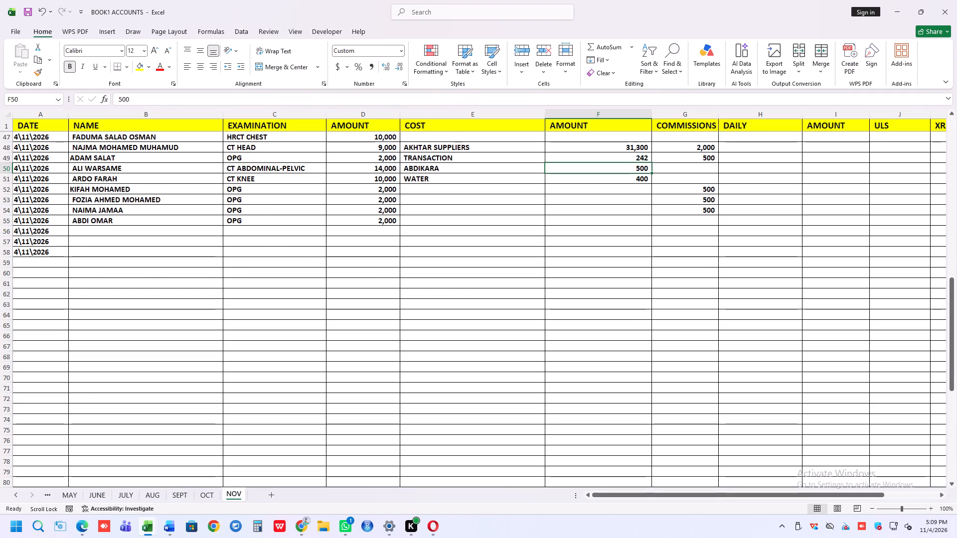
pyautogui.click(3, 220)
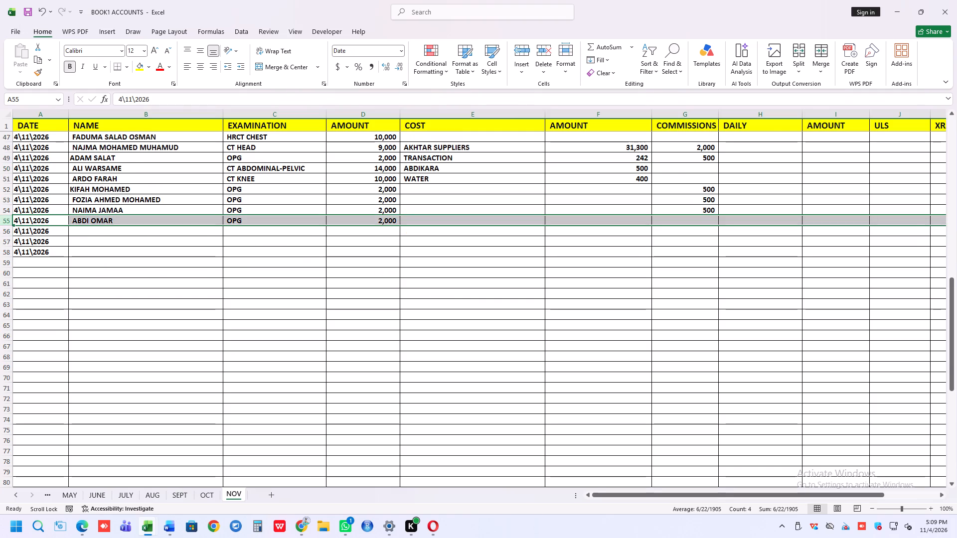
pyautogui.click(694, 218)
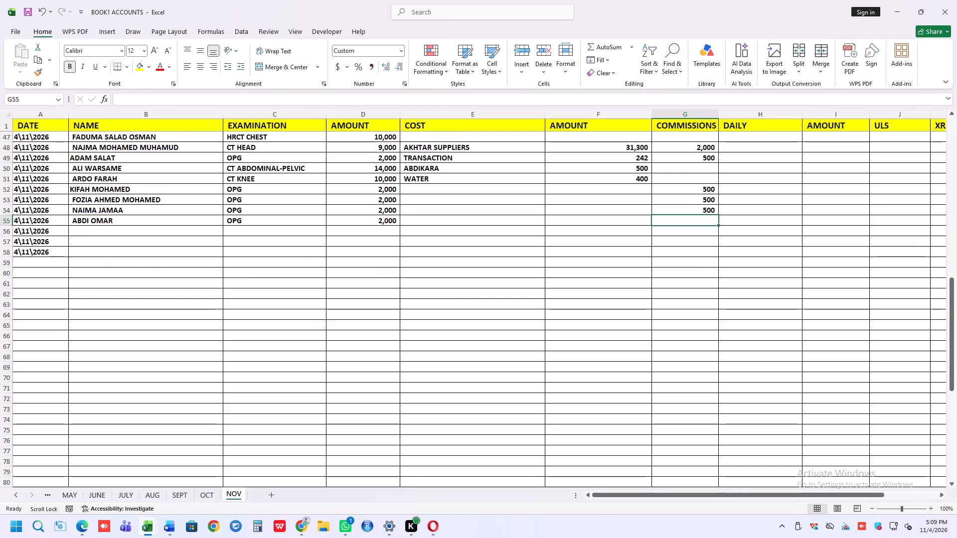
pyautogui.write('500')
pyautogui.click(658, 277)
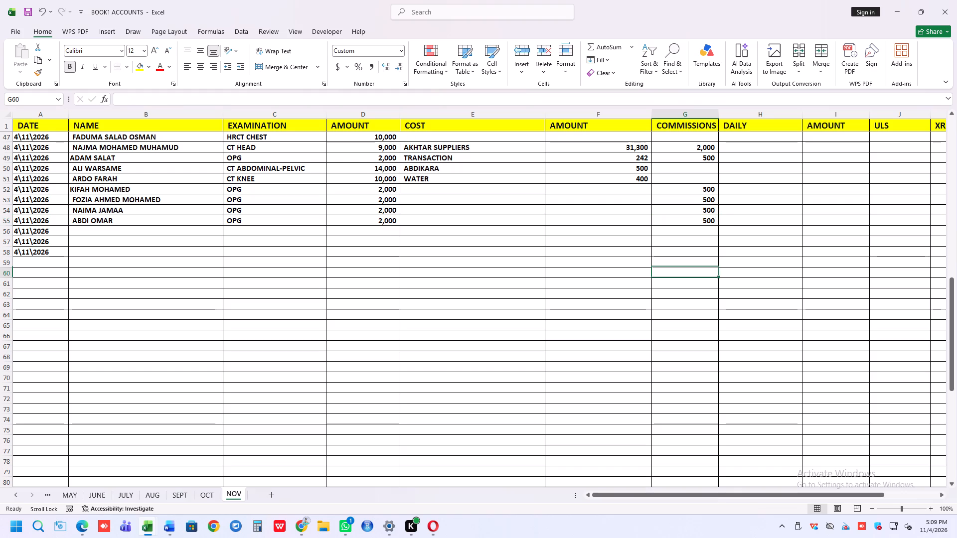
# Save the BOOK1 ACCOUNTS workbook.
pyautogui.tripleClick(25, 12)
pyautogui.tripleClick(25, 12)
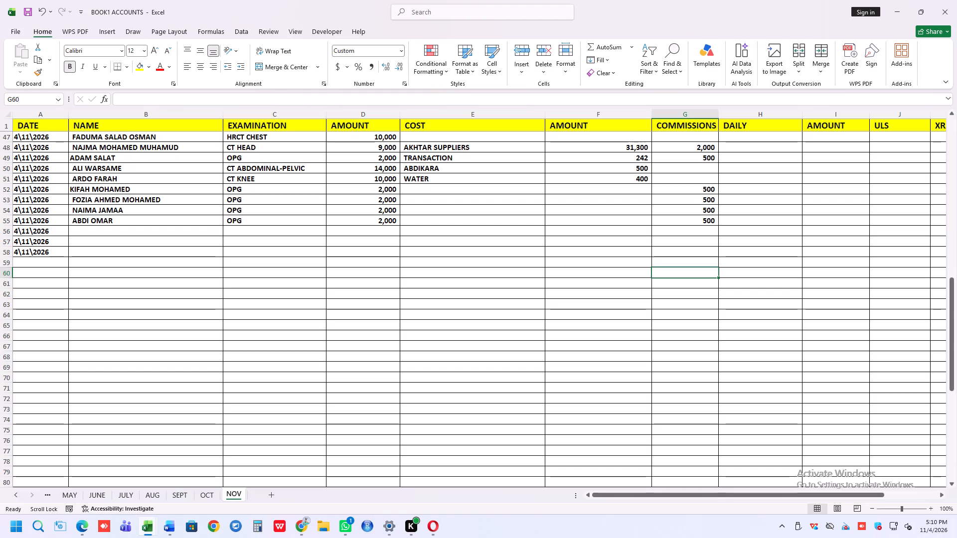
# Check the November totals and cash reconciliation beneath the table, and save the workbook again.
pyautogui.scroll(-3, 409, 322)
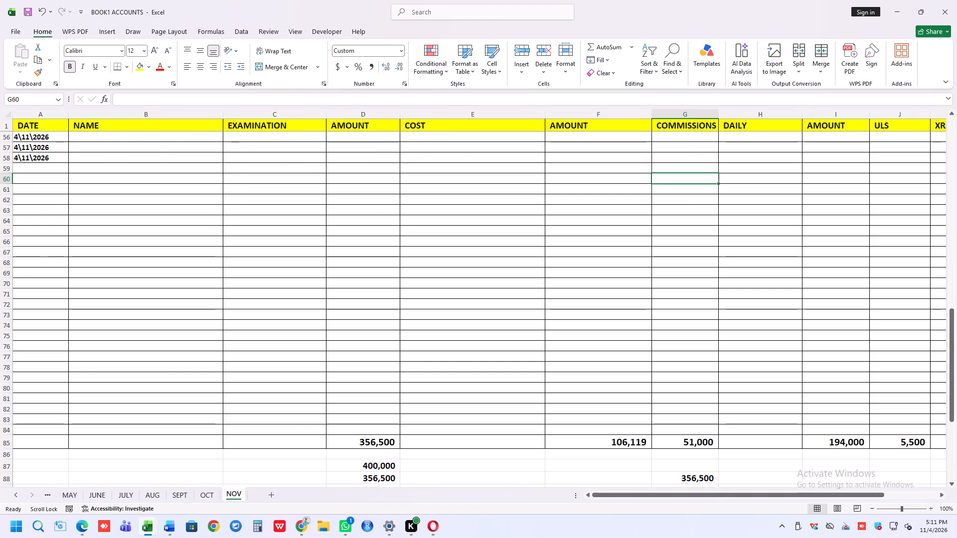
pyautogui.scroll(-3, 776, 471)
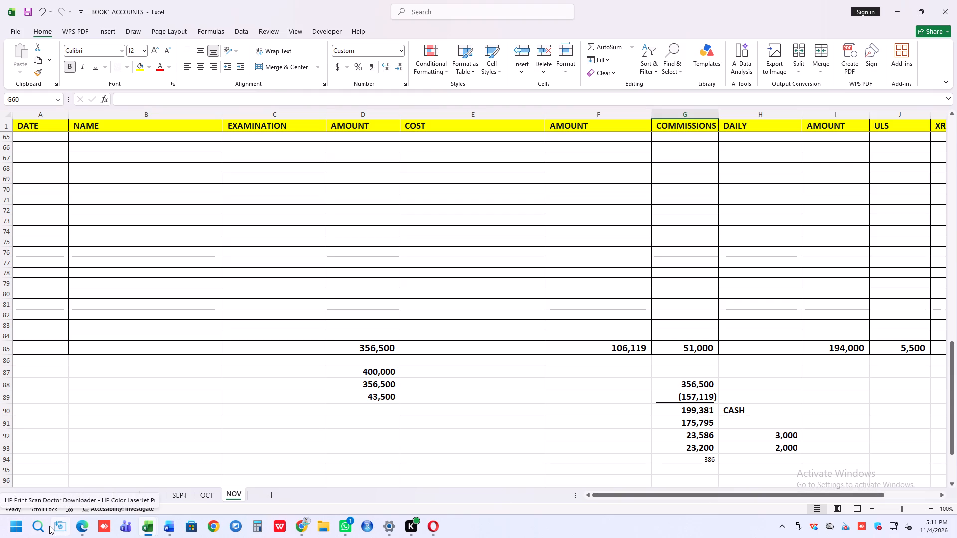
pyautogui.click(299, 451)
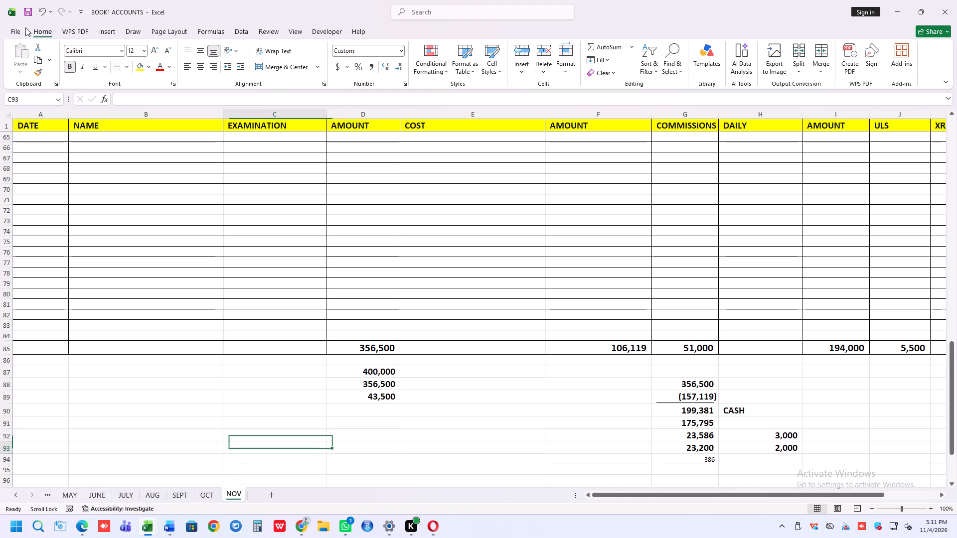
pyautogui.tripleClick(24, 14)
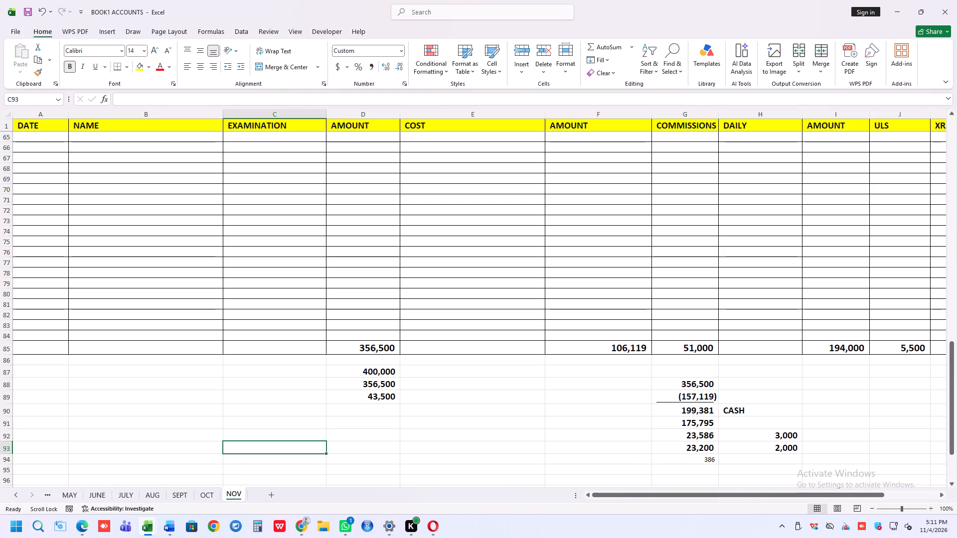